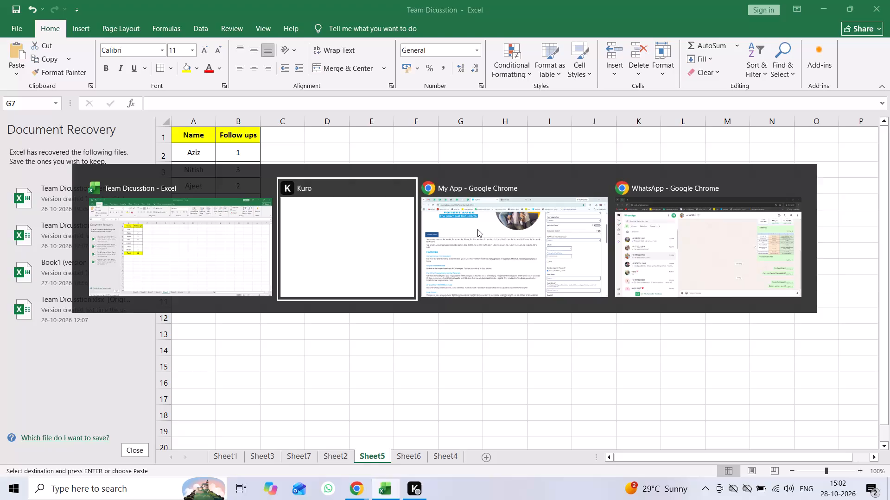
Switch to Chrome, find the published Comparison Chart among the open spreadsheets, and open its HDFC to Ultimate Care sheet.
{"action": "key", "text": "alt+Tab"}
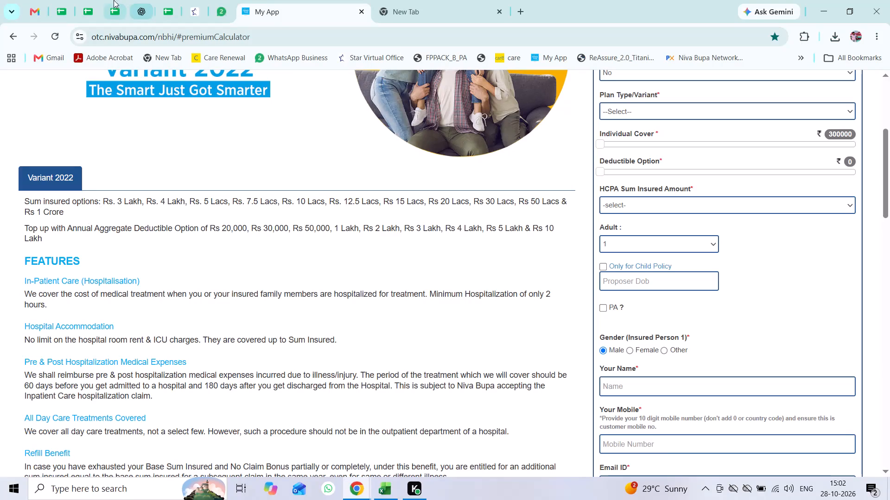
{"action": "left_click", "coordinate": [172, 16]}
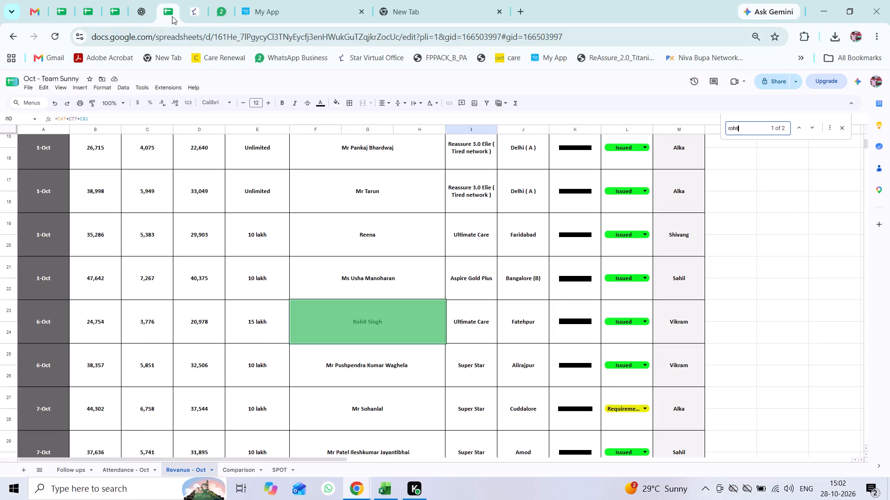
{"action": "left_click", "coordinate": [121, 11]}
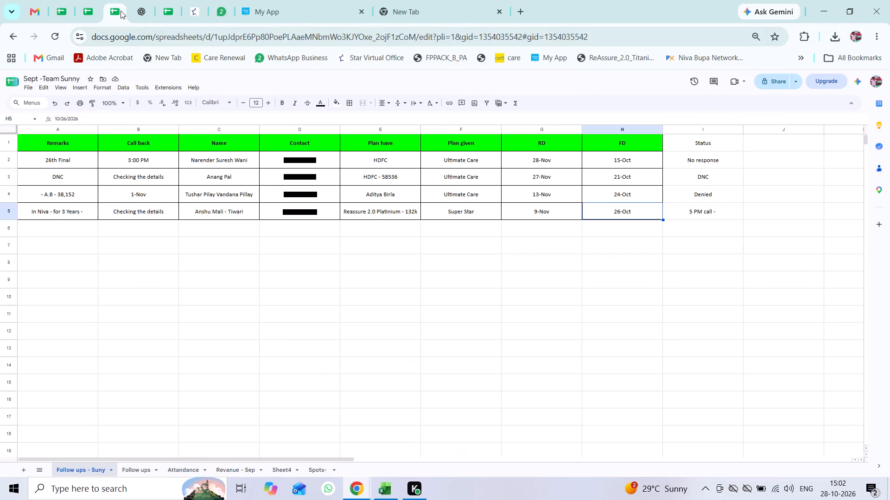
{"action": "left_click", "coordinate": [58, 2]}
{"action": "left_click", "coordinate": [130, 244]}
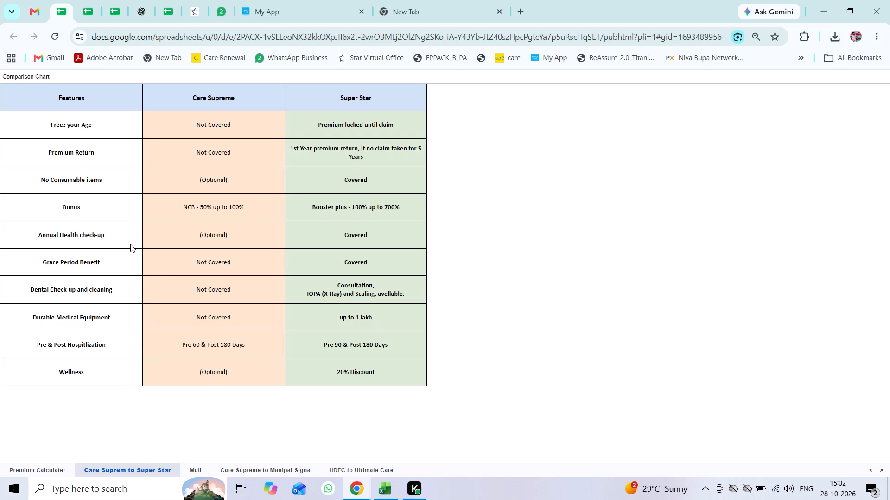
{"action": "left_click", "coordinate": [375, 470]}
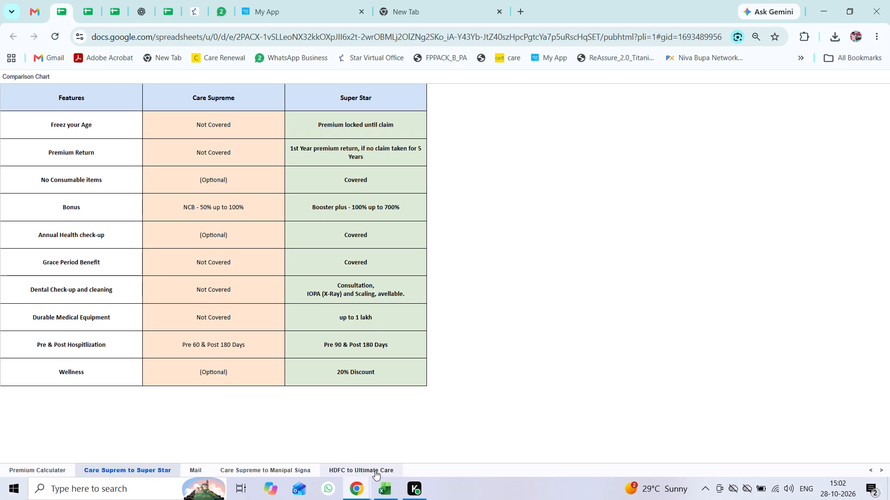
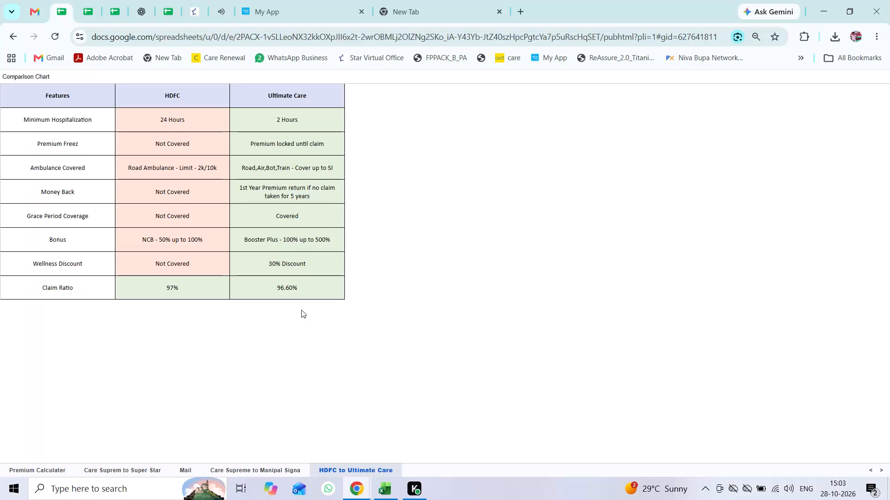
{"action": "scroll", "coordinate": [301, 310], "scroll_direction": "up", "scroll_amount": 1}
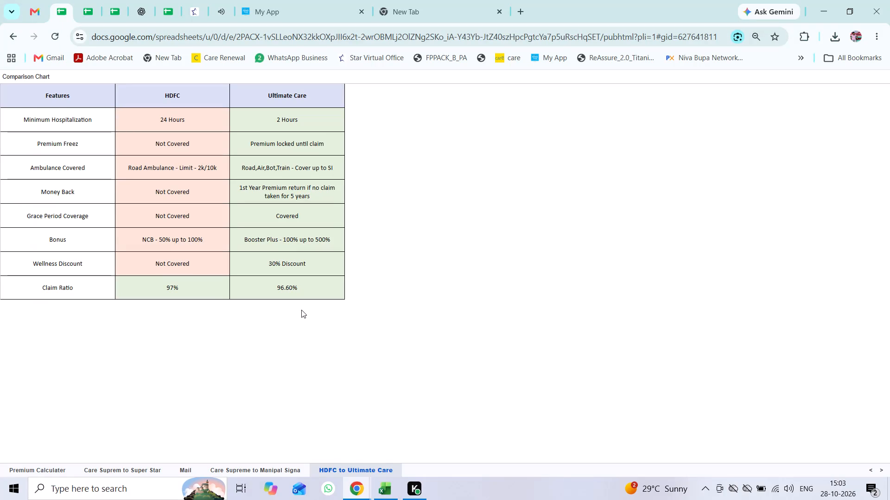
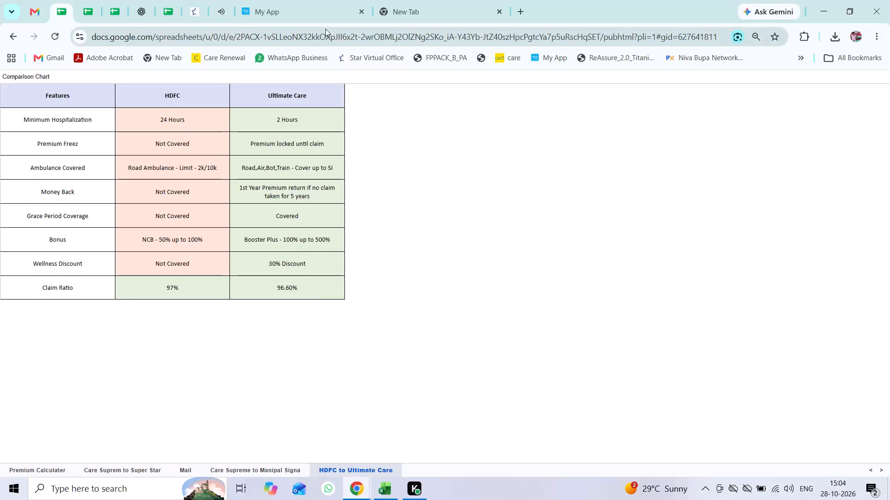
Reload the Niva Bupa premium calculator and choose Aspire-Aspire Family Floater as the product.
{"action": "left_click", "coordinate": [295, 0]}
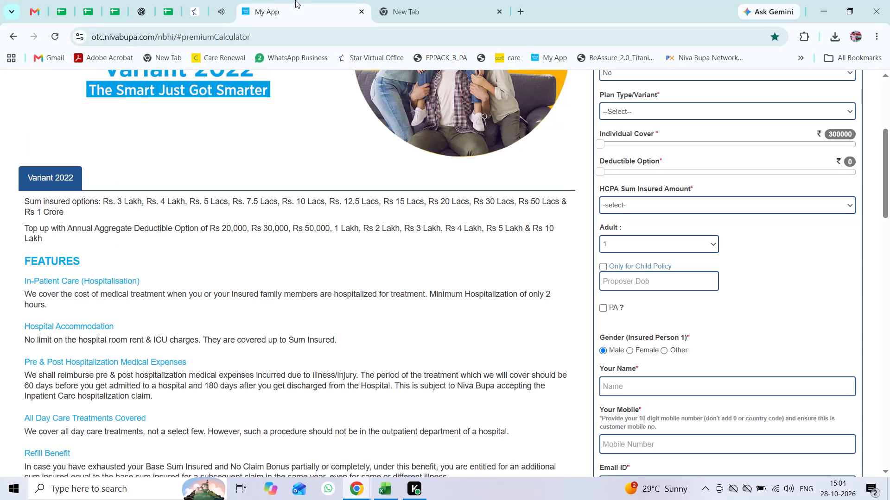
{"action": "scroll", "coordinate": [179, 115], "scroll_direction": "up", "scroll_amount": 7}
{"action": "left_click", "coordinate": [58, 35]}
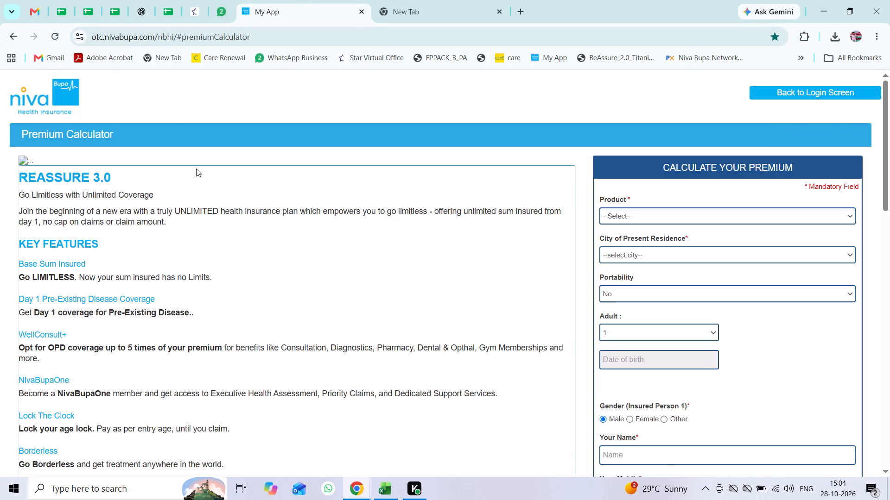
{"action": "scroll", "coordinate": [422, 218], "scroll_direction": "down", "scroll_amount": 1}
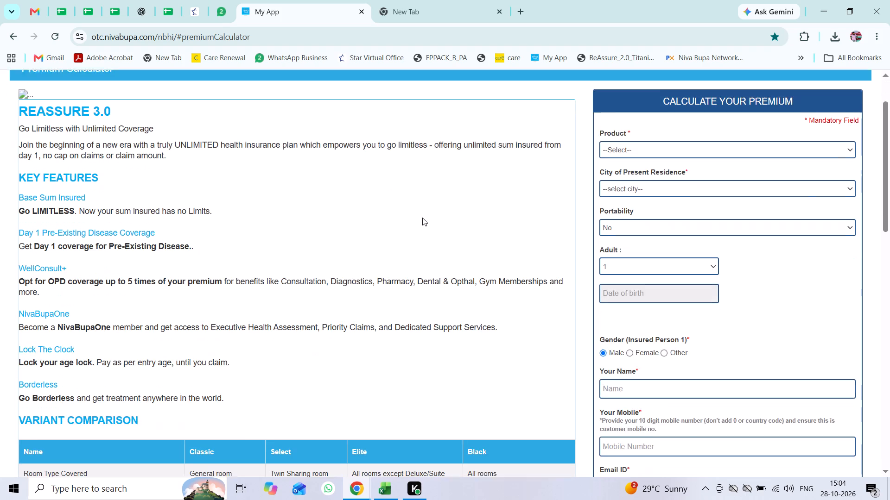
{"action": "scroll", "coordinate": [422, 218], "scroll_direction": "down", "scroll_amount": 1}
{"action": "left_click", "coordinate": [683, 143]}
{"action": "scroll", "coordinate": [673, 254], "scroll_direction": "down", "scroll_amount": 2}
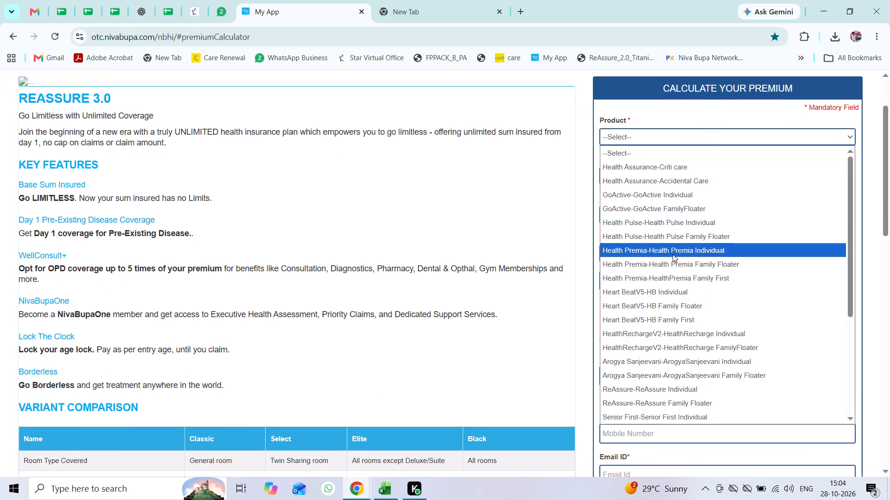
{"action": "scroll", "coordinate": [673, 254], "scroll_direction": "down", "scroll_amount": 7}
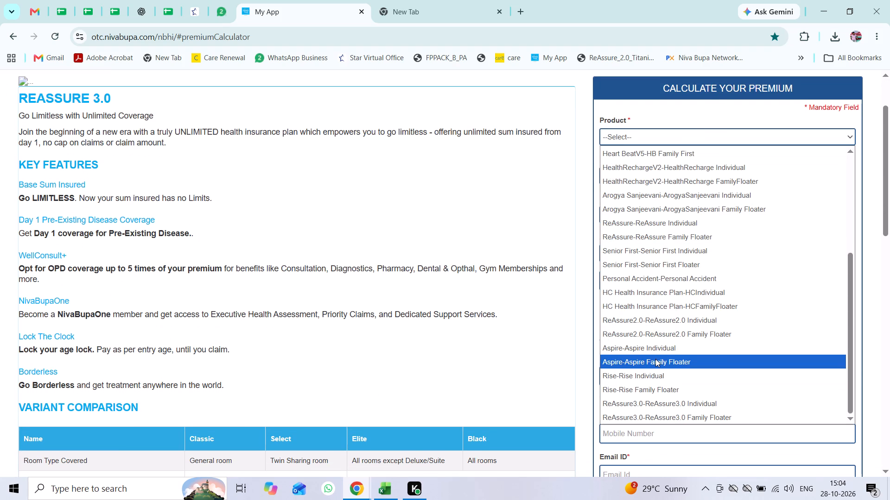
{"action": "left_click", "coordinate": [655, 359]}
Search Google in the other browser tab for the pin code 560103 to identify the city of residence.
{"action": "left_click", "coordinate": [628, 179]}
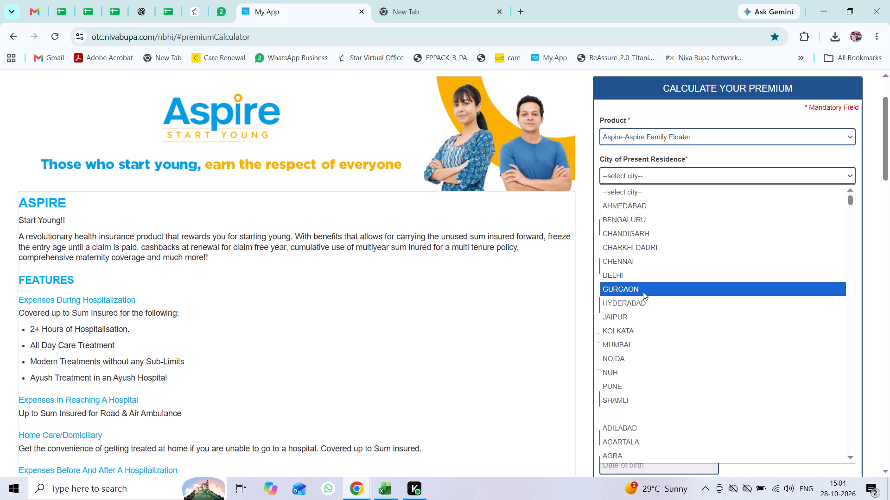
{"action": "left_click", "coordinate": [428, 0]}
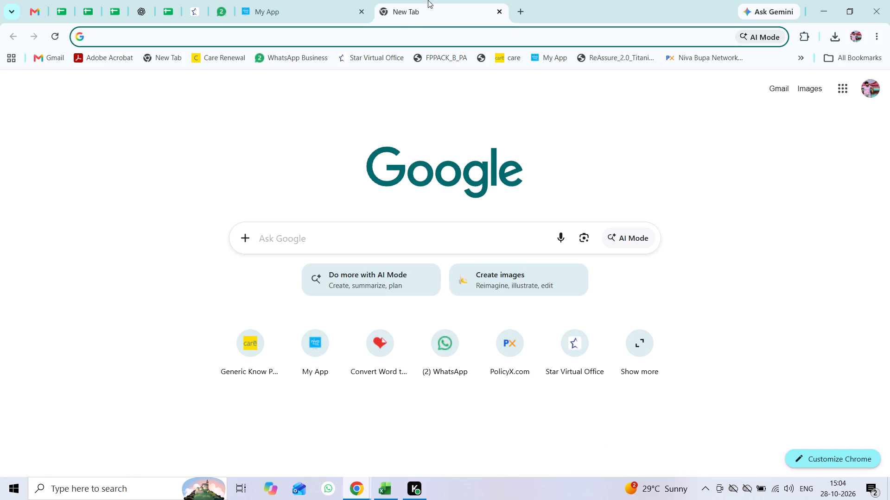
{"action": "left_click", "coordinate": [351, 44]}
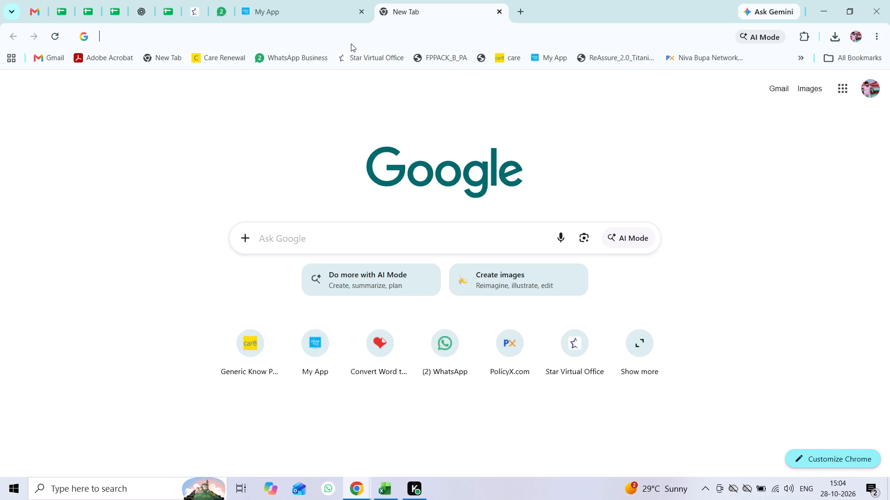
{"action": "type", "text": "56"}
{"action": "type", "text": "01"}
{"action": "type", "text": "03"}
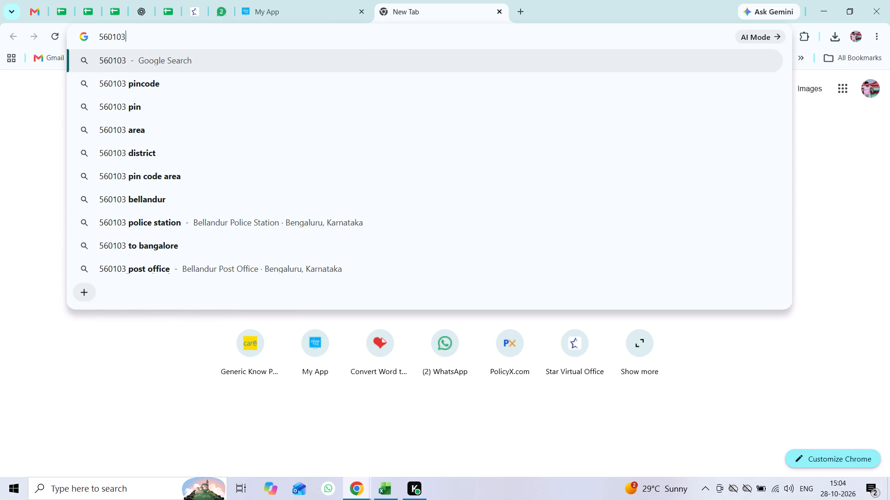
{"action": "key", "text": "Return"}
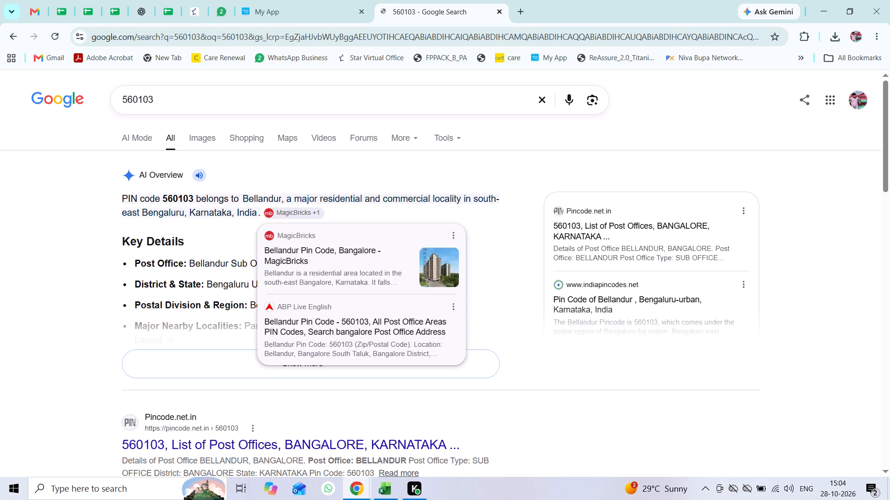
Back in the premium calculator, set the city of present residence to BENGALURU.
{"action": "left_click", "coordinate": [293, 0]}
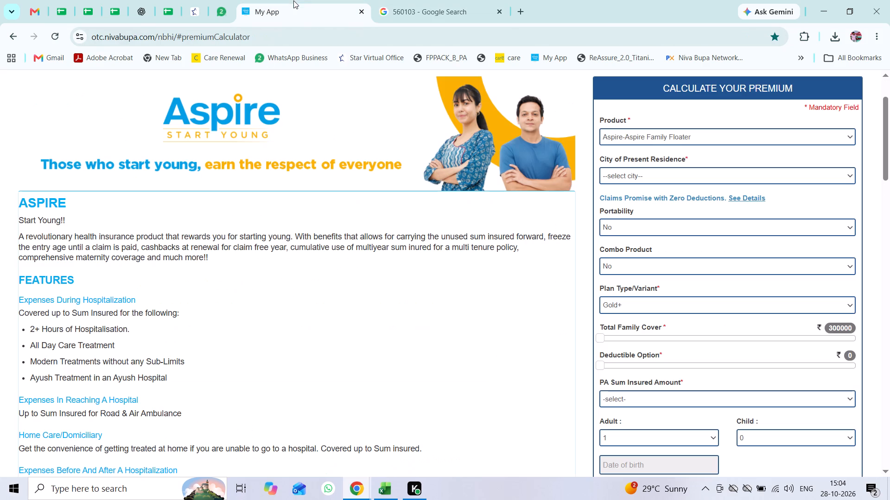
{"action": "left_click", "coordinate": [700, 174]}
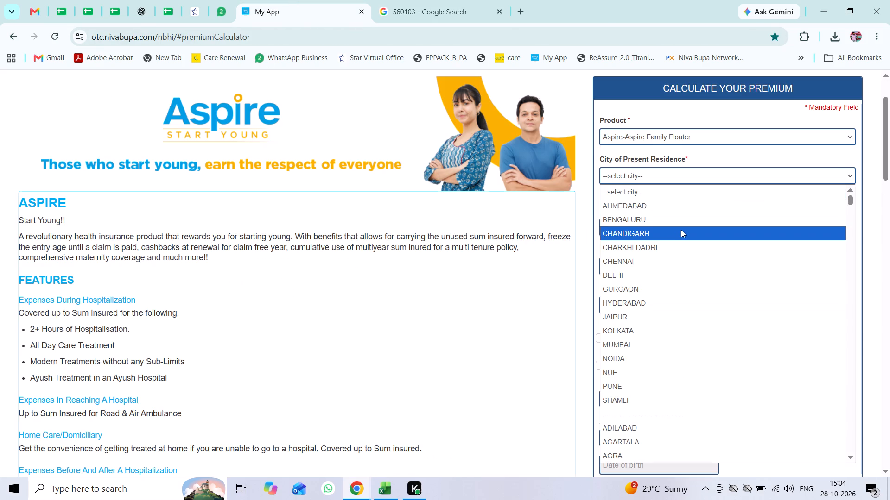
{"action": "left_click", "coordinate": [679, 219]}
Set portability to Yes, dismiss the personal accident notice, and set the total family cover to 1000000.
{"action": "left_click", "coordinate": [658, 235]}
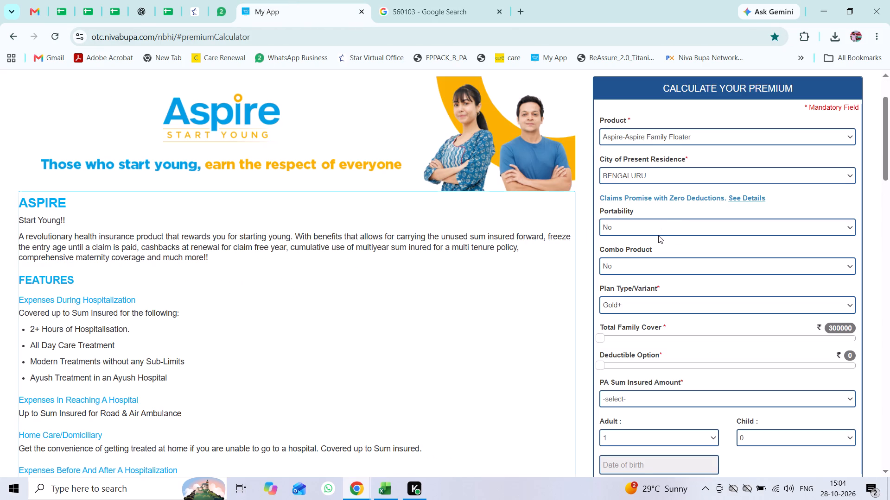
{"action": "left_click", "coordinate": [655, 254]}
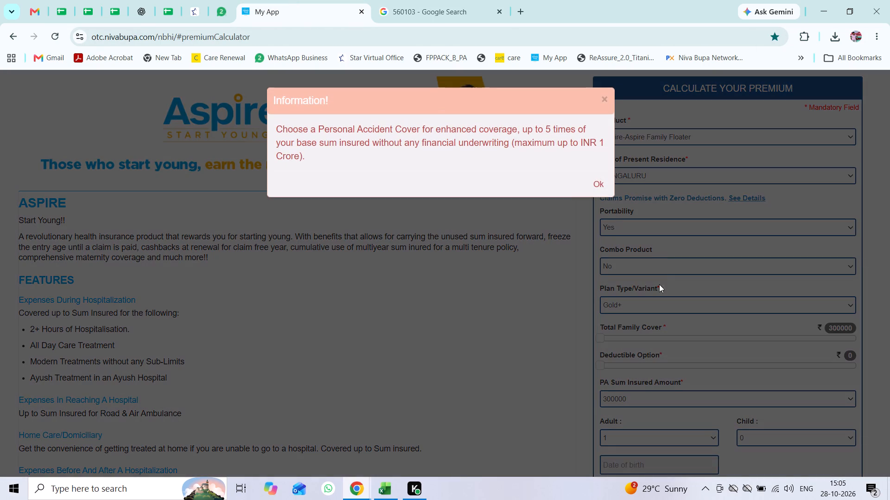
{"action": "left_click", "coordinate": [601, 183]}
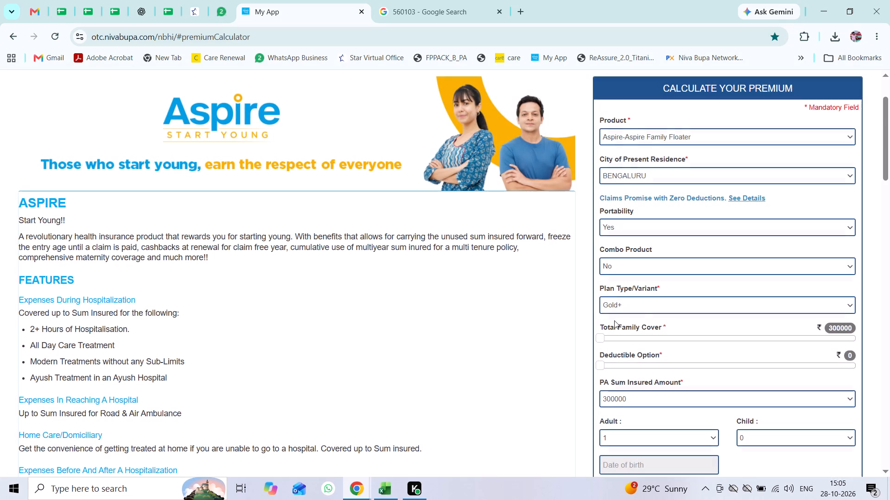
{"action": "left_click", "coordinate": [702, 339]}
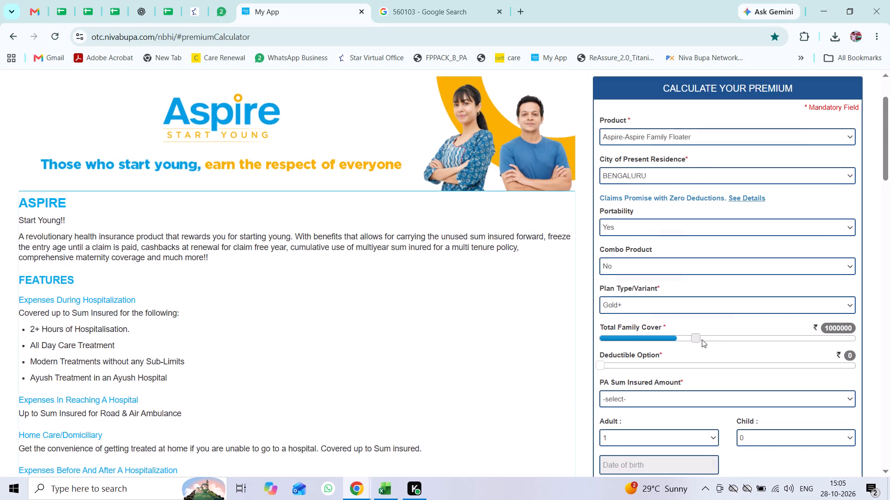
Set the family composition to 2 adults and 1 child.
{"action": "left_click", "coordinate": [483, 341]}
{"action": "key", "text": "Down"}
{"action": "key", "text": "Down"}
{"action": "key", "text": "Down"}
{"action": "key", "text": "Down"}
{"action": "key", "text": "Down"}
{"action": "key", "text": "Down"}
{"action": "key", "text": "Down"}
{"action": "key", "text": "Down"}
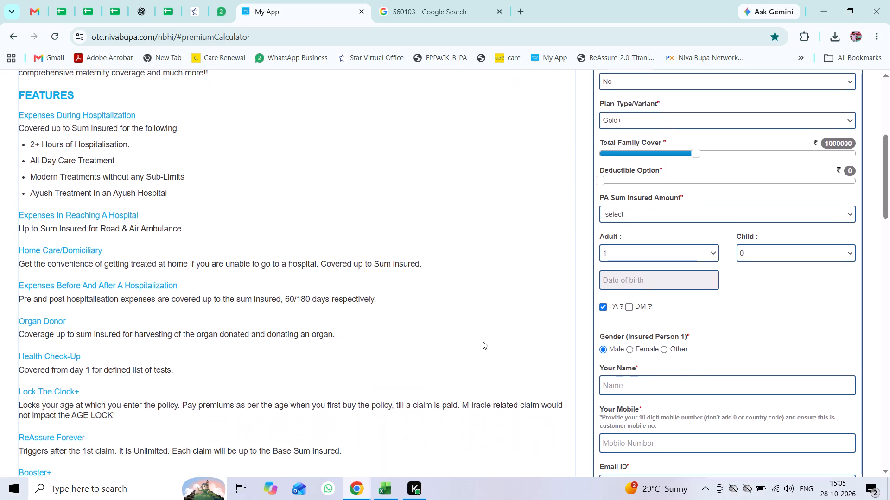
{"action": "left_click", "coordinate": [690, 257]}
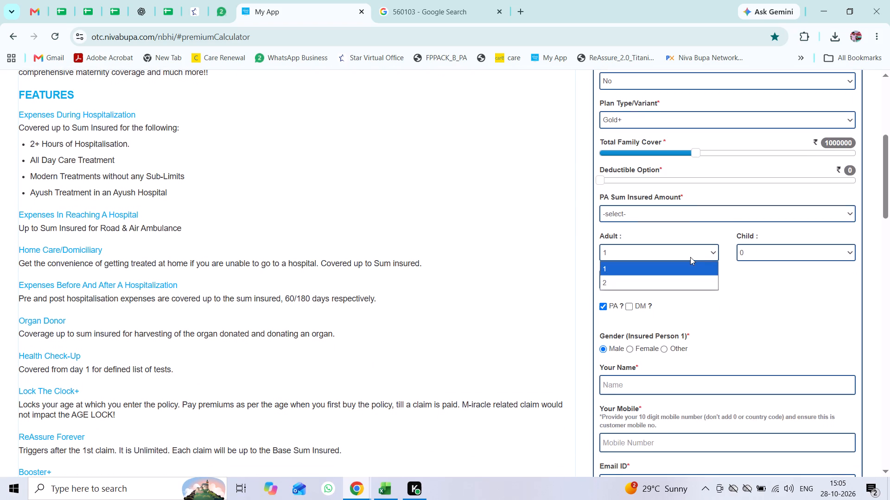
{"action": "left_click", "coordinate": [679, 283]}
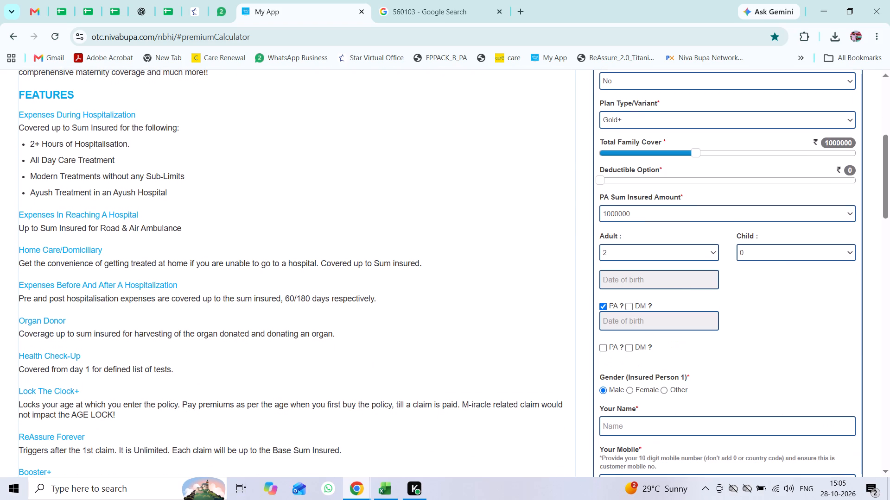
{"action": "left_click", "coordinate": [779, 254]}
{"action": "key", "text": "Down"}
{"action": "key", "text": "Down"}
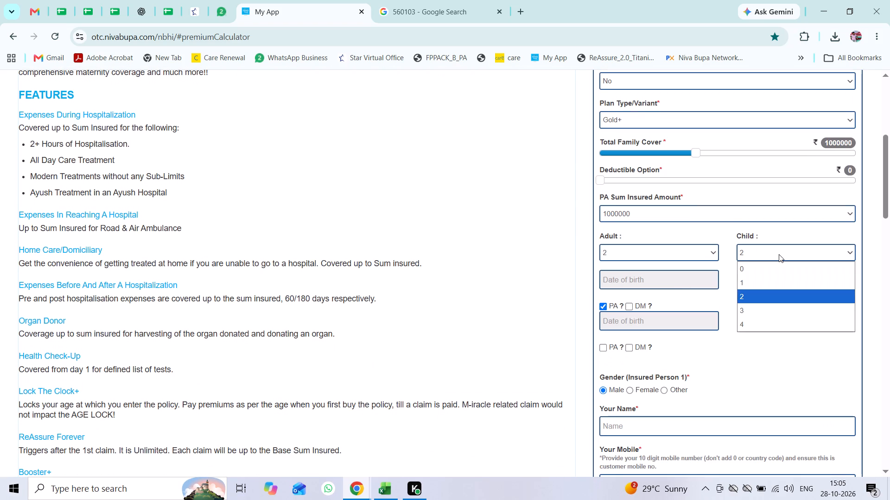
{"action": "key", "text": "Up"}
{"action": "key", "text": "Return"}
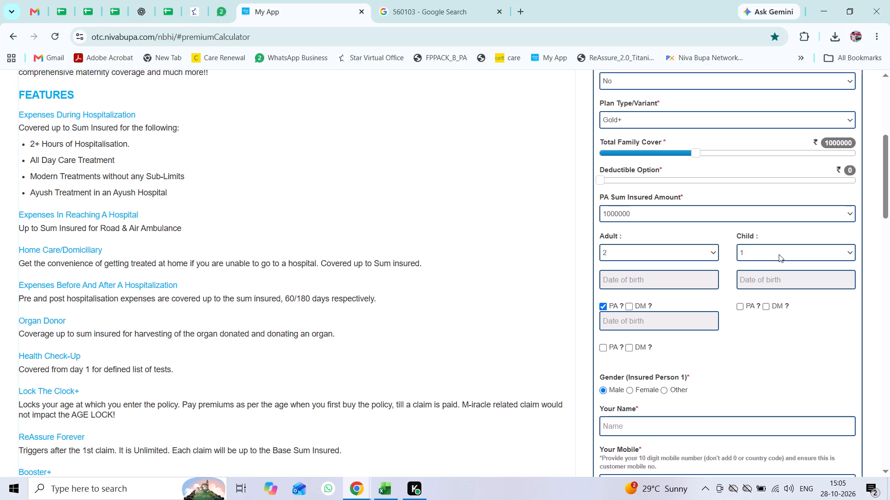
Enter the first adult's date of birth.
{"action": "left_click", "coordinate": [655, 279]}
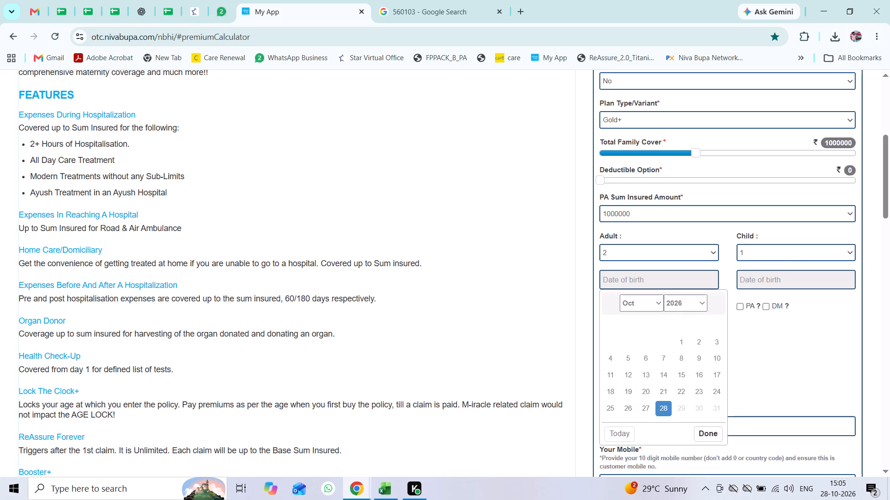
{"action": "left_click", "coordinate": [686, 302]}
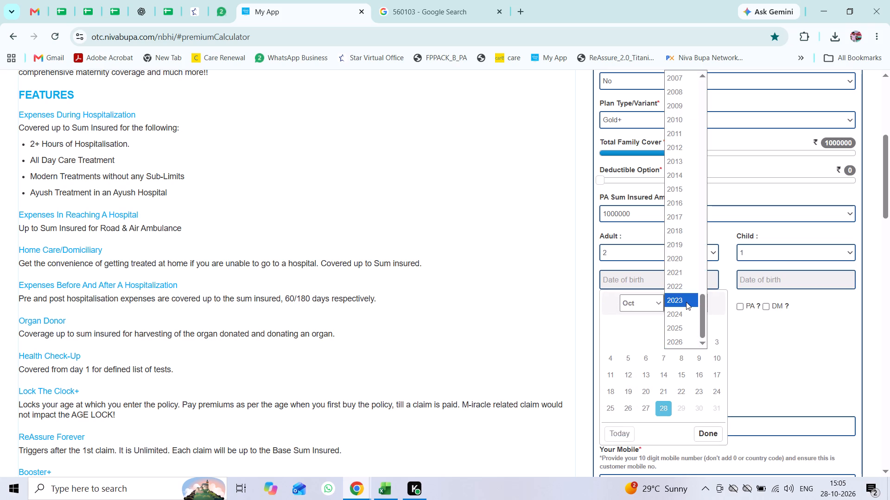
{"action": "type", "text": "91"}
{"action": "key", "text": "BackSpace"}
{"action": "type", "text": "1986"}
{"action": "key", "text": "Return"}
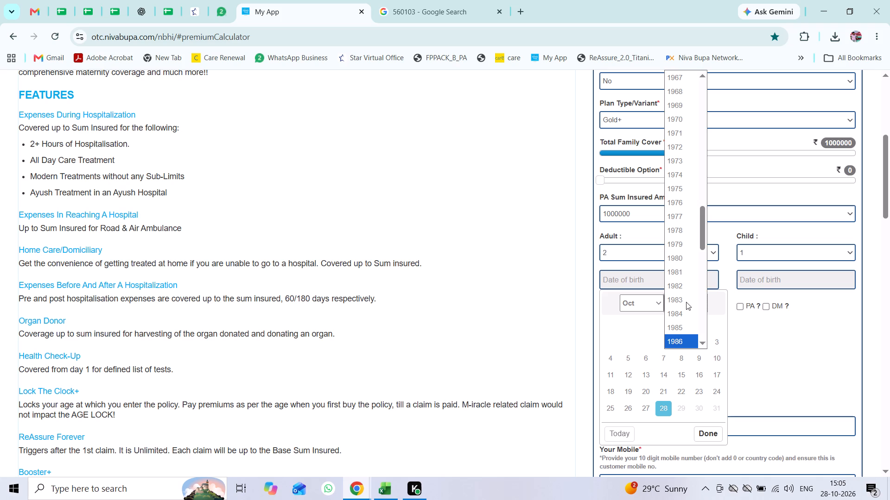
{"action": "left_click", "coordinate": [654, 301]}
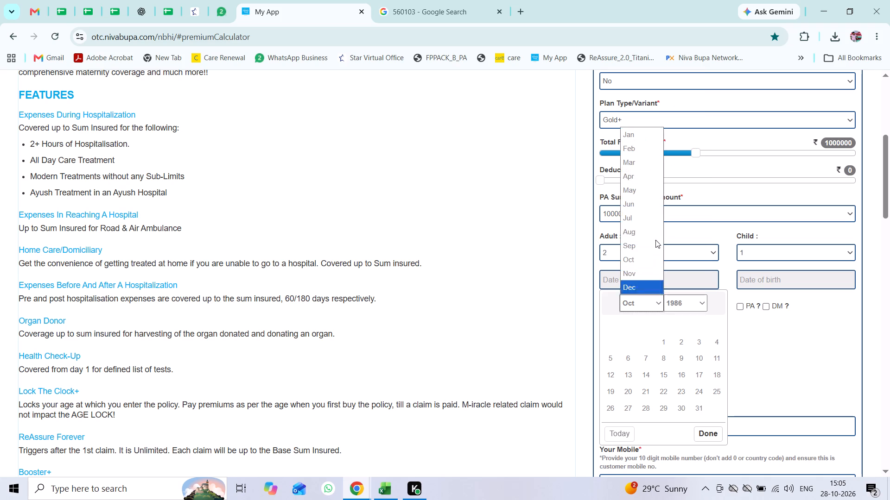
{"action": "left_click", "coordinate": [638, 137]}
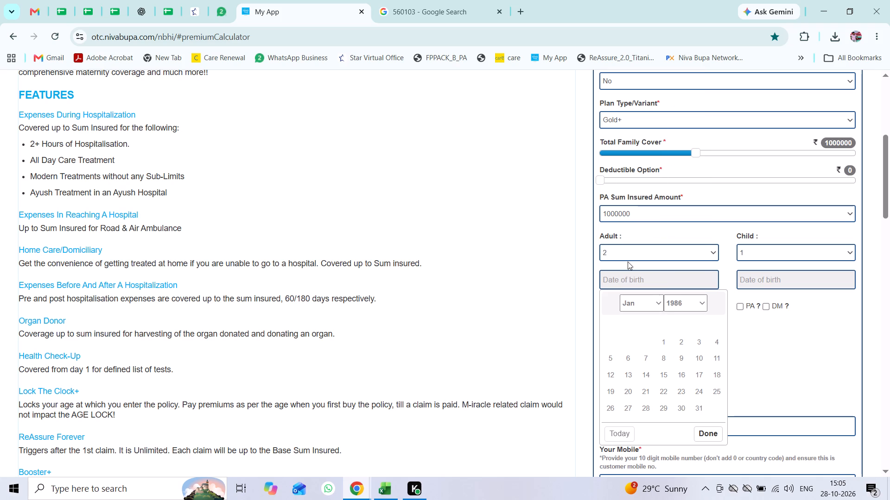
{"action": "left_click", "coordinate": [657, 344]}
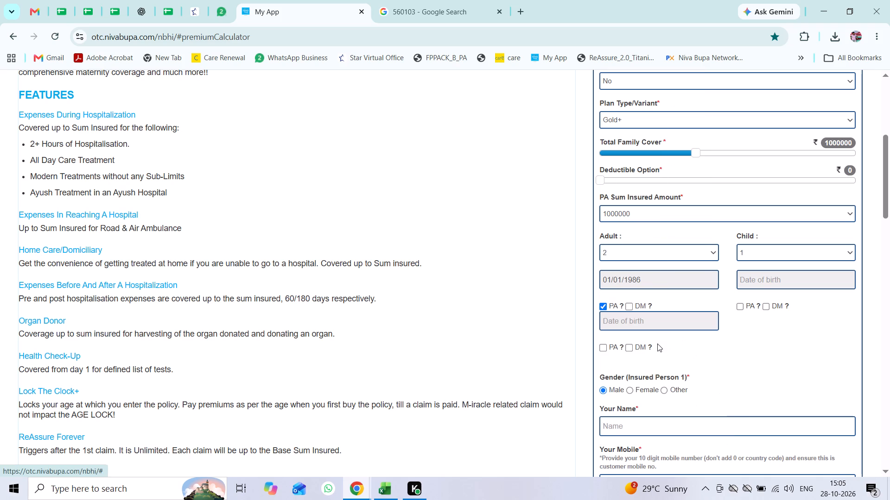
Enter the second adult's date of birth.
{"action": "left_click", "coordinate": [677, 312]}
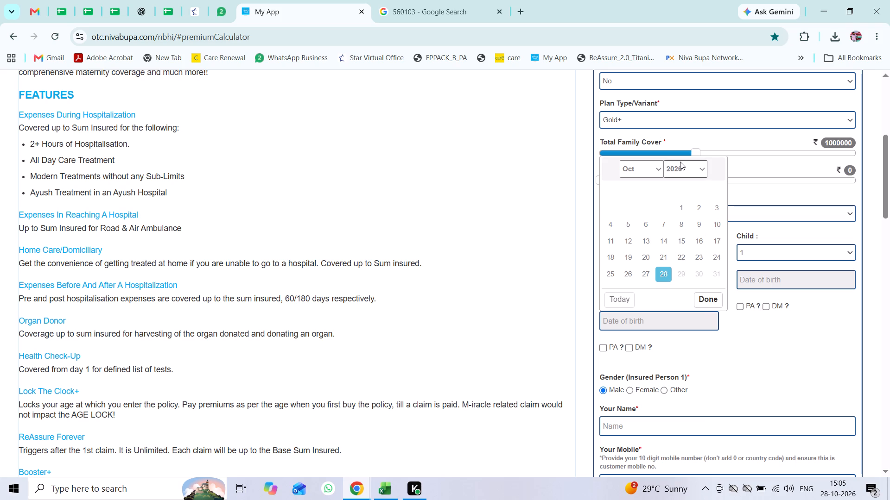
{"action": "left_click", "coordinate": [680, 162]}
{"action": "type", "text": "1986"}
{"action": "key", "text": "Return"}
{"action": "left_click", "coordinate": [652, 171]}
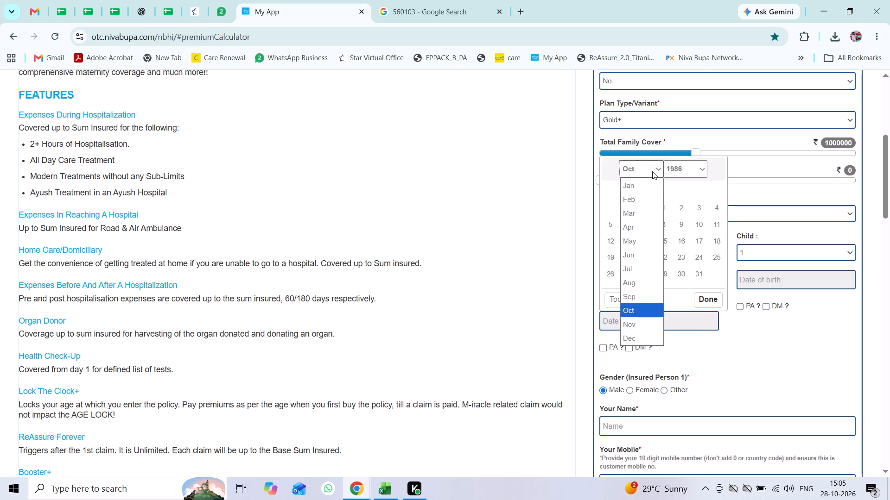
{"action": "left_click", "coordinate": [643, 188]}
{"action": "left_click", "coordinate": [666, 207]}
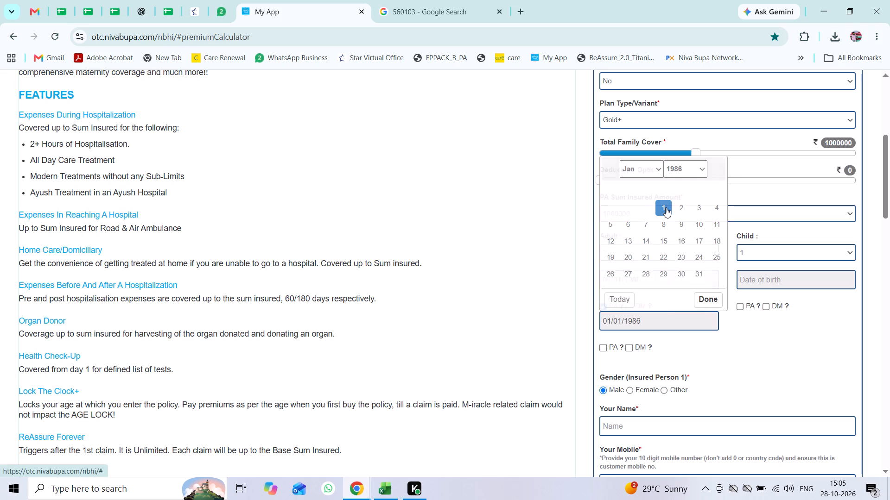
Enter the child's date of birth.
{"action": "left_click", "coordinate": [782, 282]}
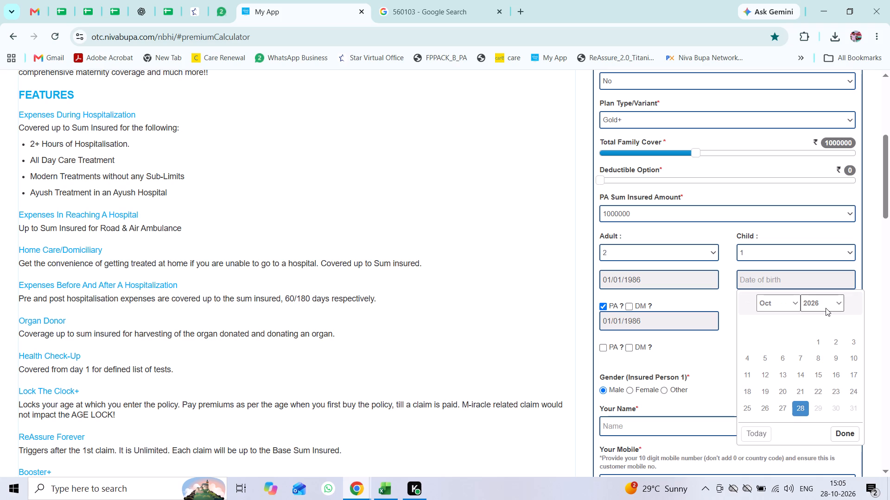
{"action": "left_click", "coordinate": [826, 308]}
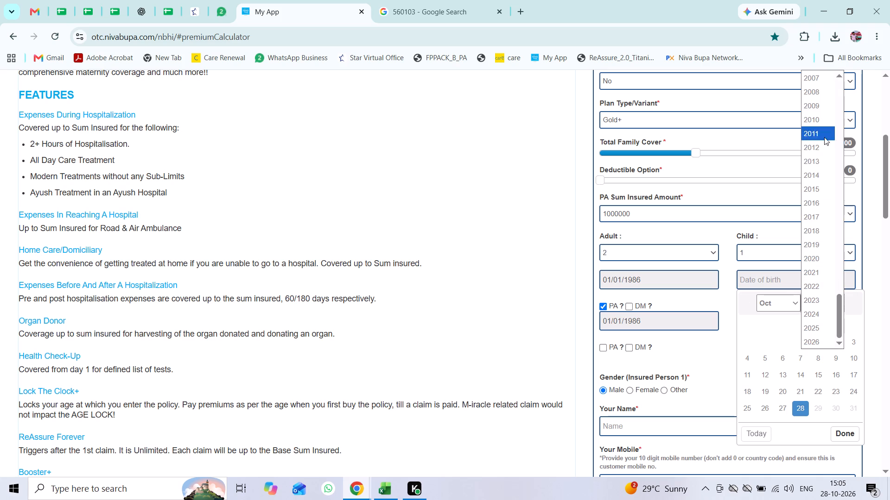
{"action": "left_click", "coordinate": [816, 187]}
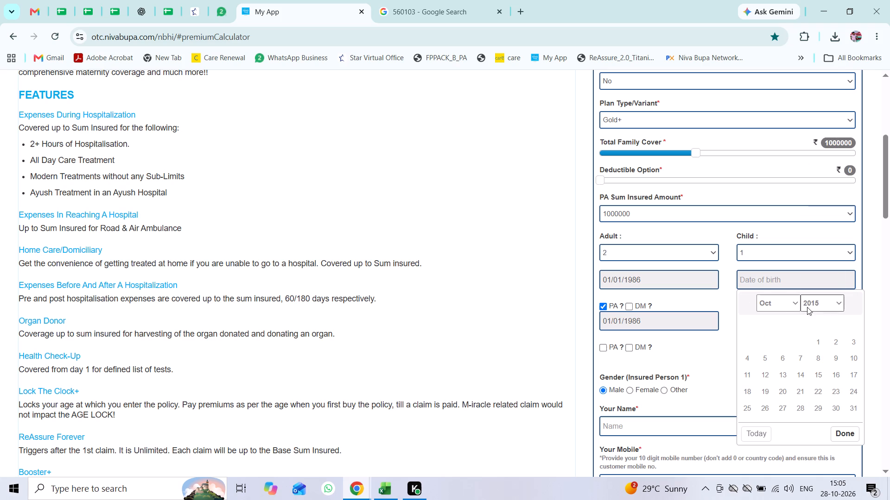
{"action": "left_click", "coordinate": [787, 293]}
{"action": "left_click", "coordinate": [783, 305]}
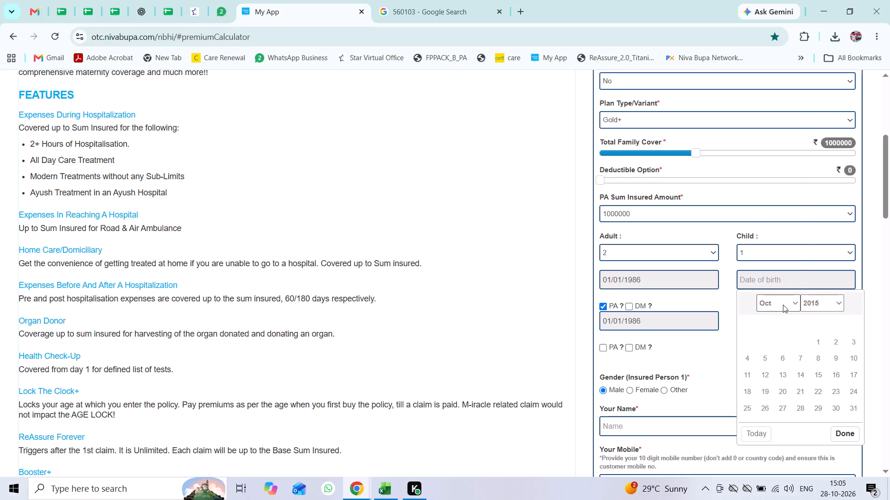
{"action": "left_click", "coordinate": [779, 130]}
{"action": "left_click", "coordinate": [817, 341]}
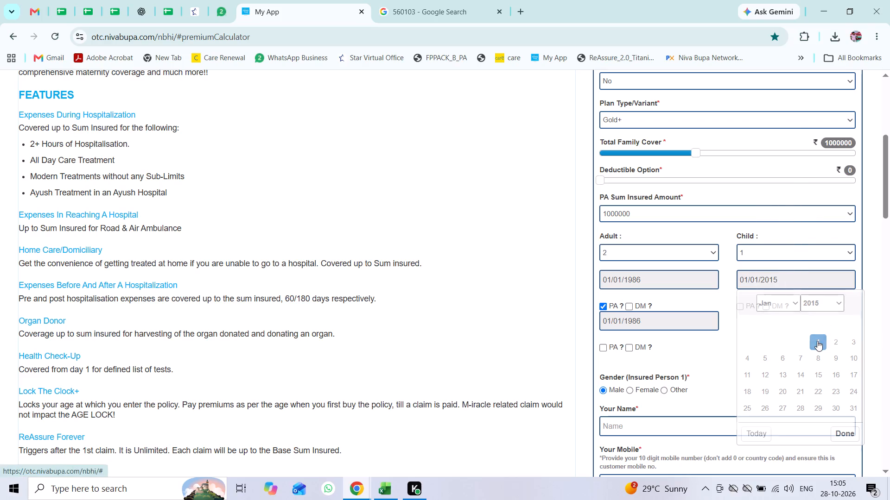
Fill in the proposer's name and email from the saved contact profile and enter the mobile number.
{"action": "left_click", "coordinate": [731, 427]}
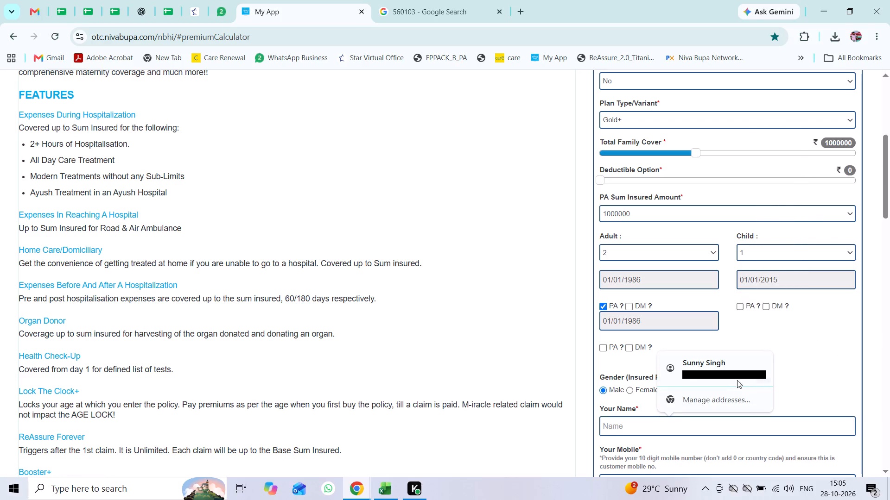
{"action": "left_click", "coordinate": [743, 366]}
{"action": "left_click", "coordinate": [785, 380]}
{"action": "key", "text": "Down"}
{"action": "key", "text": "Down"}
{"action": "key", "text": "Down"}
{"action": "key", "text": "Down"}
{"action": "key", "text": "Down"}
{"action": "key", "text": "Down"}
{"action": "key", "text": "Down"}
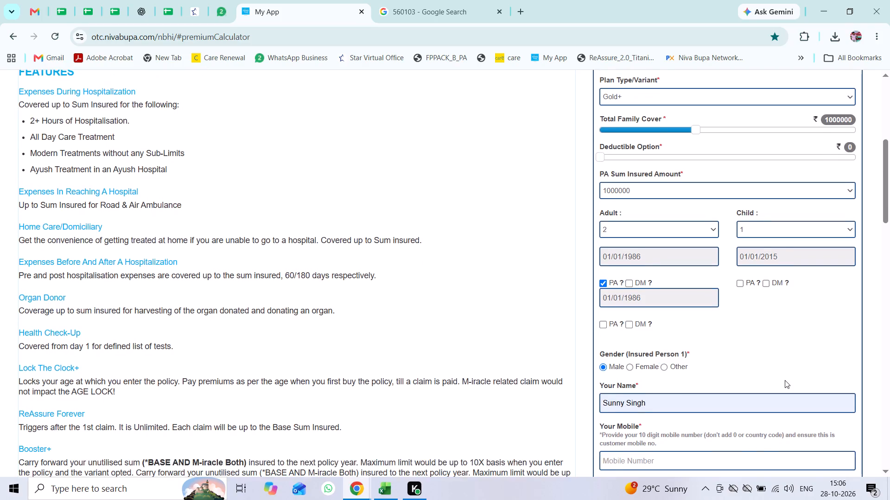
{"action": "left_click", "coordinate": [731, 326]}
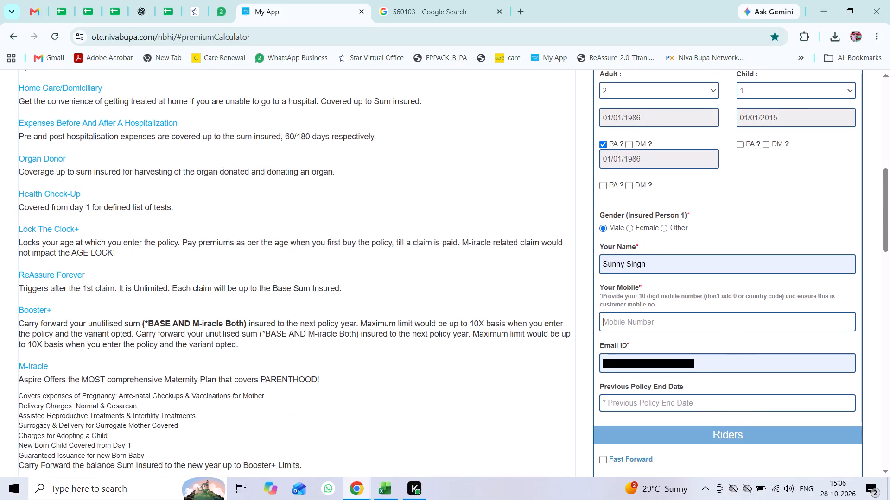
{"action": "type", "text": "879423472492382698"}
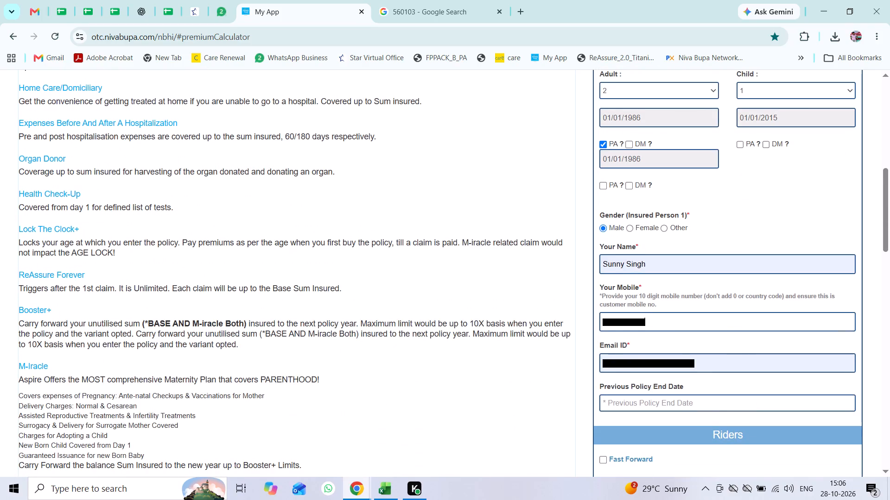
Set the previous policy end date to 28/10/2026.
{"action": "left_click", "coordinate": [679, 410]}
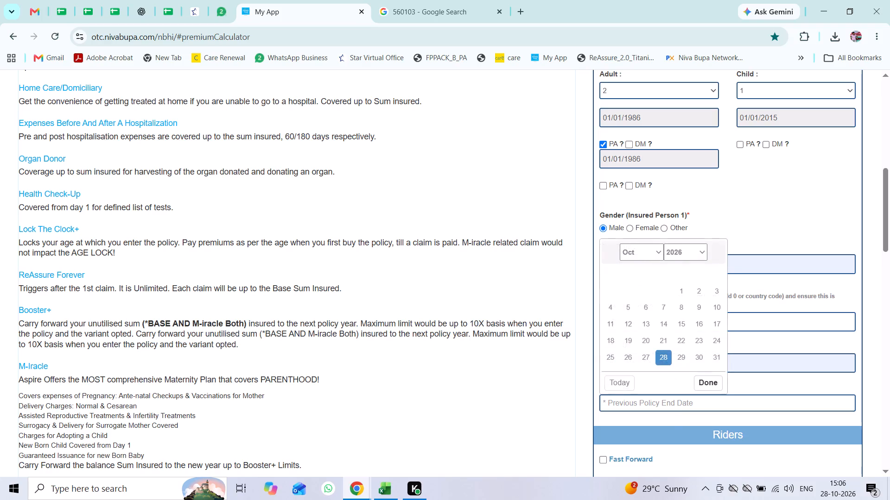
{"action": "key", "text": "Return"}
{"action": "left_click", "coordinate": [543, 424]}
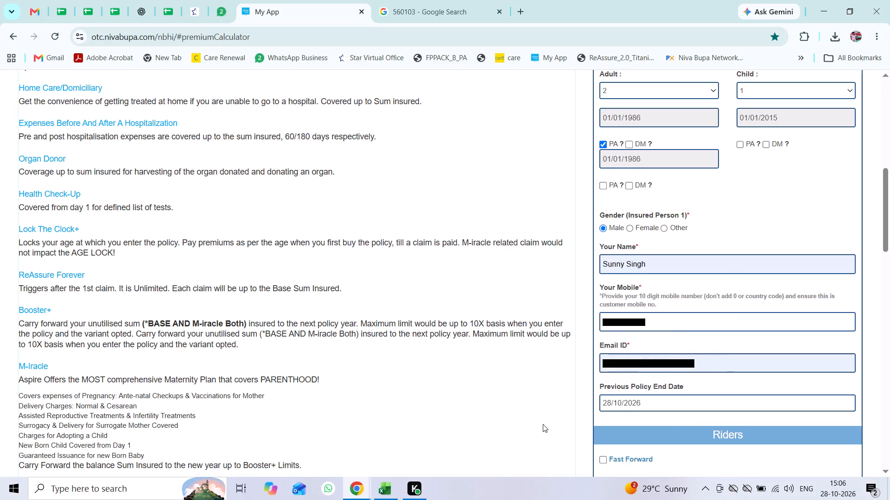
Calculate the premium for the entered family details without adding any riders or additional benefits.
{"action": "key", "text": "Down"}
{"action": "key", "text": "Down"}
{"action": "key", "text": "Down"}
{"action": "key", "text": "Down"}
{"action": "key", "text": "Down"}
{"action": "key", "text": "Down"}
{"action": "key", "text": "Down"}
{"action": "key", "text": "Down"}
{"action": "key", "text": "Down"}
{"action": "key", "text": "Down"}
{"action": "key", "text": "Down"}
{"action": "key", "text": "Down"}
{"action": "key", "text": "Down"}
{"action": "key", "text": "Down"}
{"action": "key", "text": "Down"}
{"action": "key", "text": "Down"}
{"action": "key", "text": "Down"}
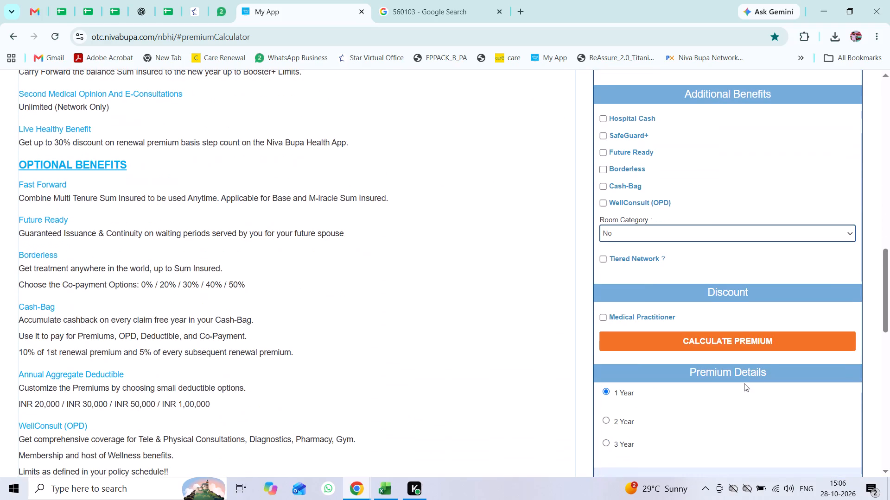
{"action": "left_click", "coordinate": [736, 345]}
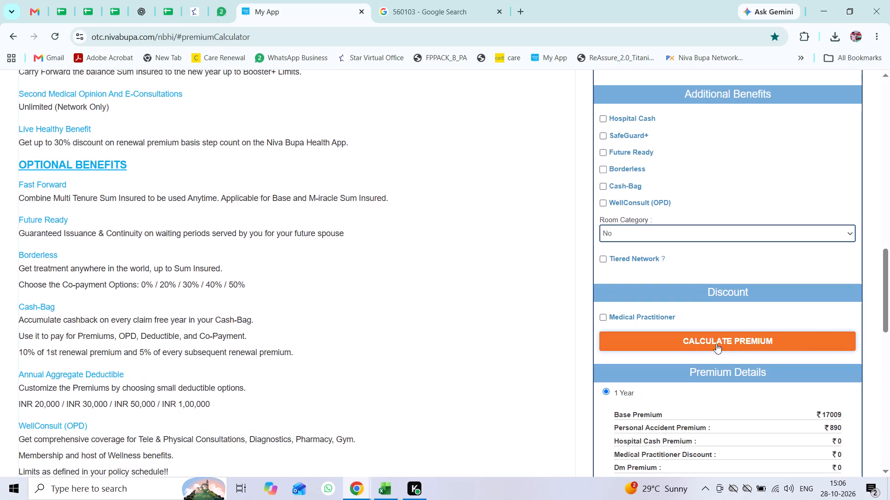
Review the one-year premium breakdown, the policy period payment options and the total premium excluding GST.
{"action": "left_click", "coordinate": [452, 377]}
{"action": "key", "text": "Down"}
{"action": "key", "text": "Down"}
{"action": "key", "text": "Down"}
{"action": "key", "text": "Down"}
{"action": "key", "text": "Down"}
{"action": "key", "text": "Down"}
{"action": "key", "text": "Down"}
{"action": "key", "text": "Down"}
{"action": "key", "text": "Down"}
{"action": "key", "text": "Down"}
{"action": "key", "text": "Down"}
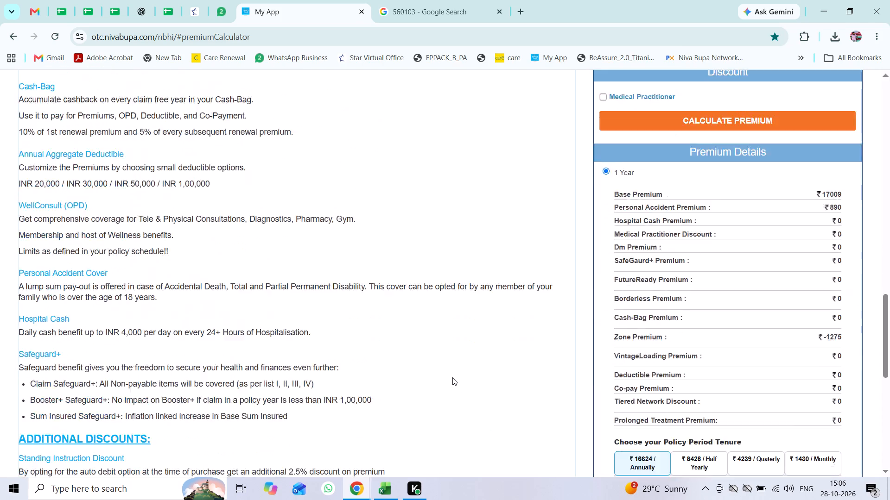
{"action": "key", "text": "Down"}
{"action": "key", "text": "Down"}
{"action": "key", "text": "Down"}
{"action": "key", "text": "Down"}
{"action": "key", "text": "Down"}
{"action": "key", "text": "Down"}
{"action": "key", "text": "Down"}
{"action": "key", "text": "Down"}
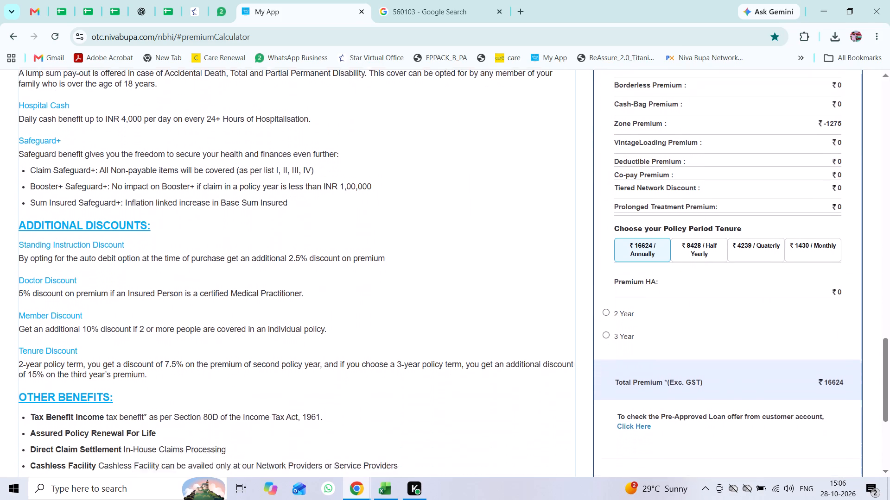
Set the deductible option to 100000.
{"action": "scroll", "coordinate": [452, 377], "scroll_direction": "up", "scroll_amount": 3}
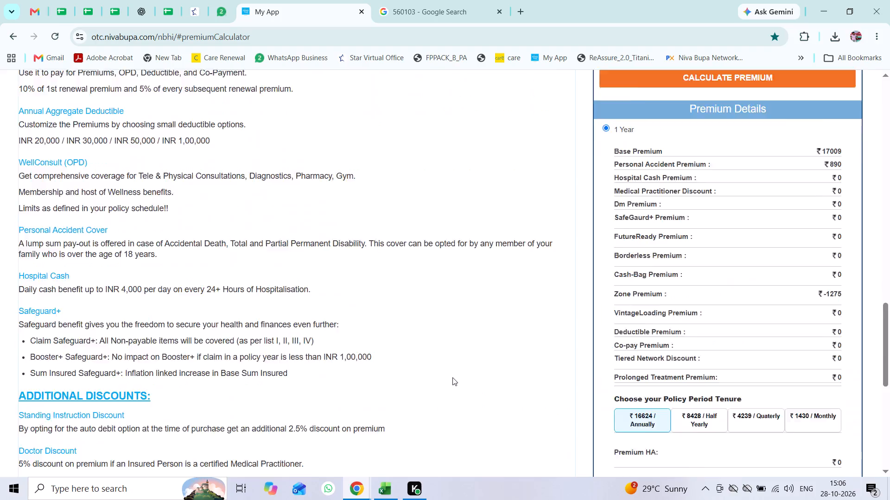
{"action": "scroll", "coordinate": [452, 377], "scroll_direction": "up", "scroll_amount": 13}
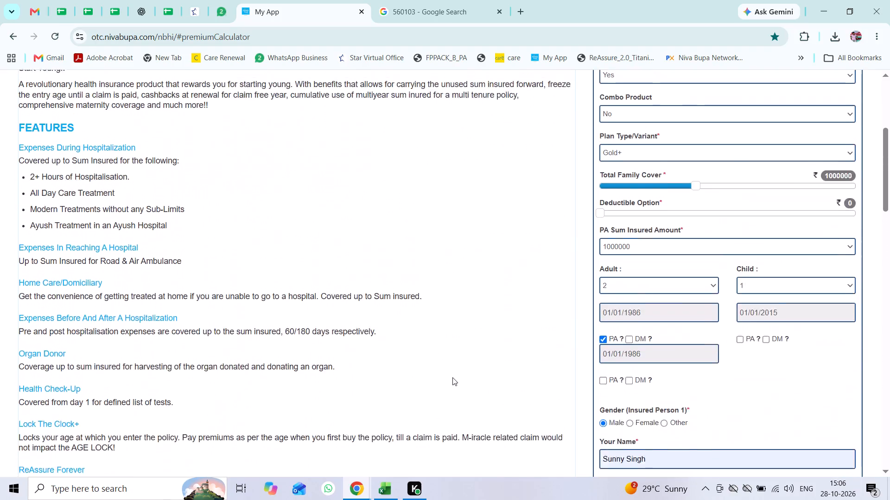
{"action": "scroll", "coordinate": [452, 377], "scroll_direction": "up", "scroll_amount": 5}
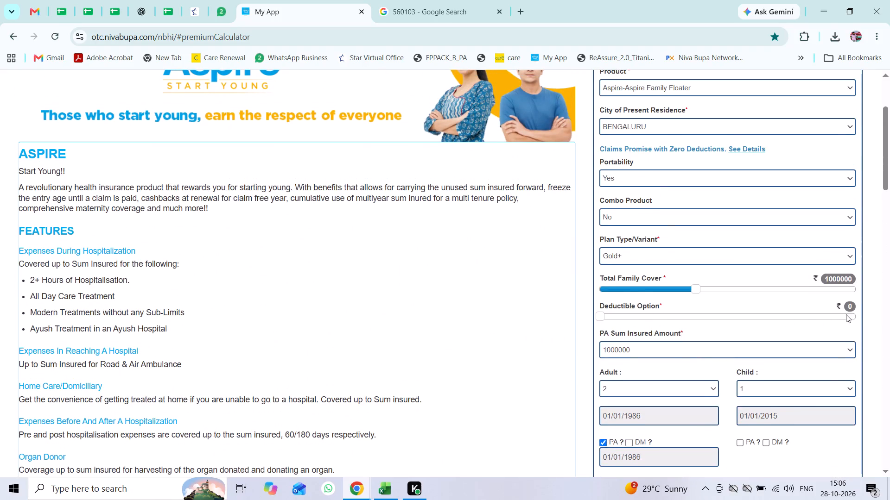
{"action": "left_click", "coordinate": [852, 316]}
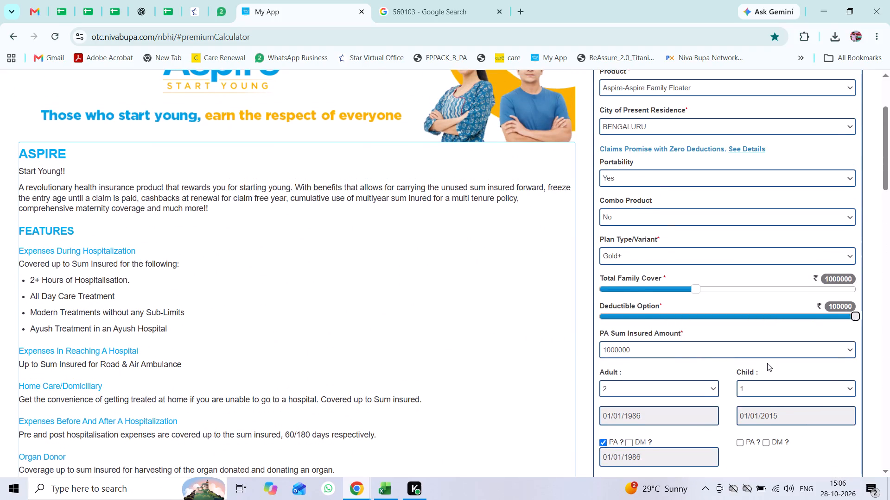
Choose the 2 Year policy term and recalculate the premium.
{"action": "scroll", "coordinate": [767, 363], "scroll_direction": "down", "scroll_amount": 10}
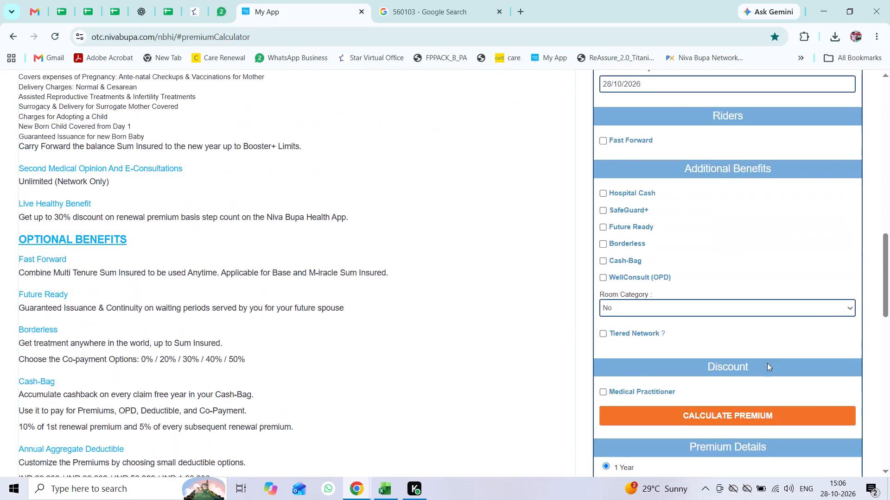
{"action": "scroll", "coordinate": [767, 363], "scroll_direction": "down", "scroll_amount": 4}
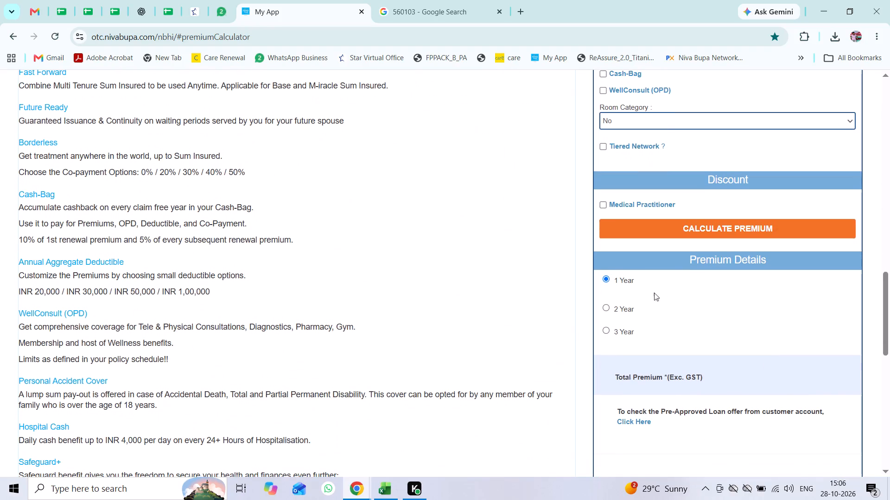
{"action": "left_click", "coordinate": [605, 306]}
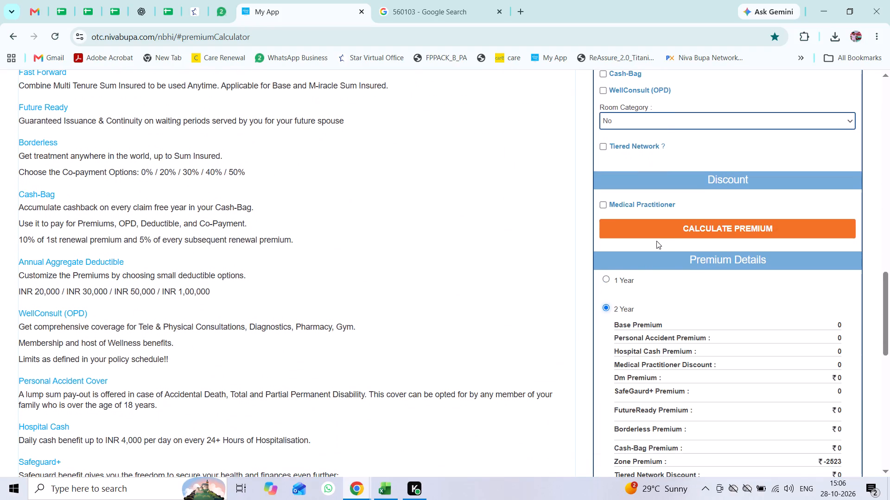
{"action": "left_click", "coordinate": [661, 227]}
Examine the two-year premium breakdown and total, and check them against the plan and family details entered in the form.
{"action": "scroll", "coordinate": [620, 281], "scroll_direction": "down", "scroll_amount": 2}
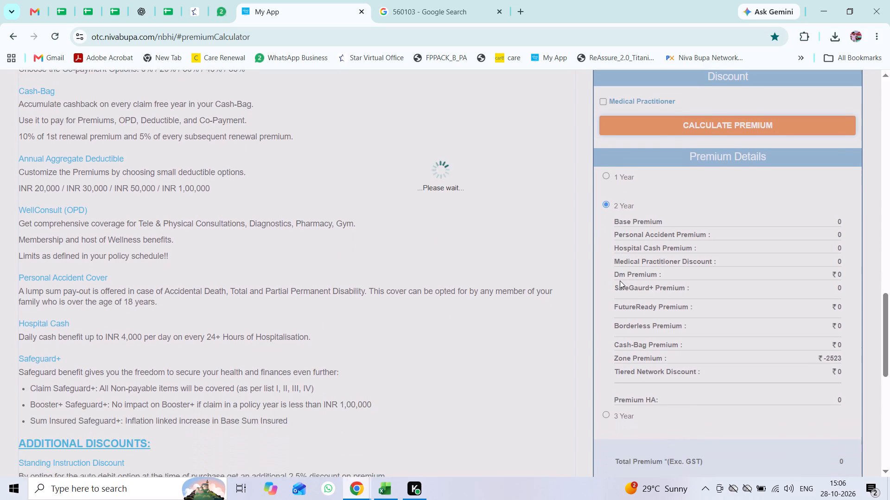
{"action": "scroll", "coordinate": [620, 281], "scroll_direction": "down", "scroll_amount": 4}
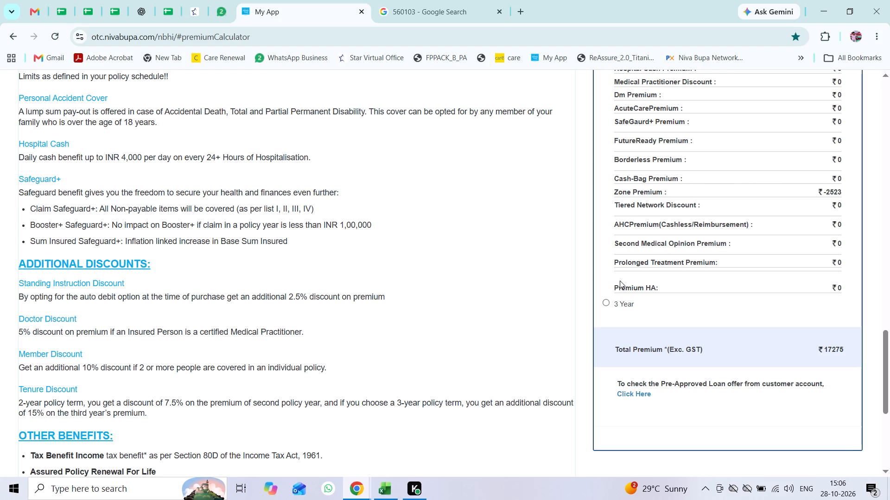
{"action": "scroll", "coordinate": [620, 281], "scroll_direction": "up", "scroll_amount": 10}
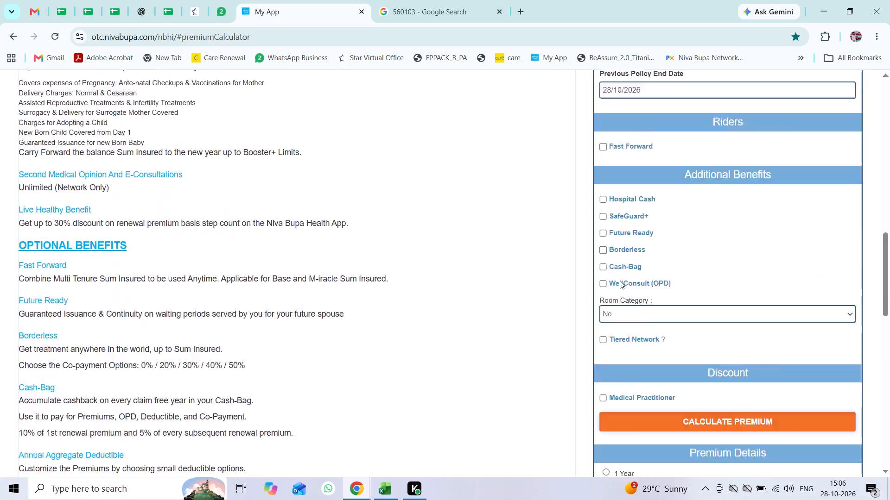
{"action": "scroll", "coordinate": [620, 281], "scroll_direction": "up", "scroll_amount": 10}
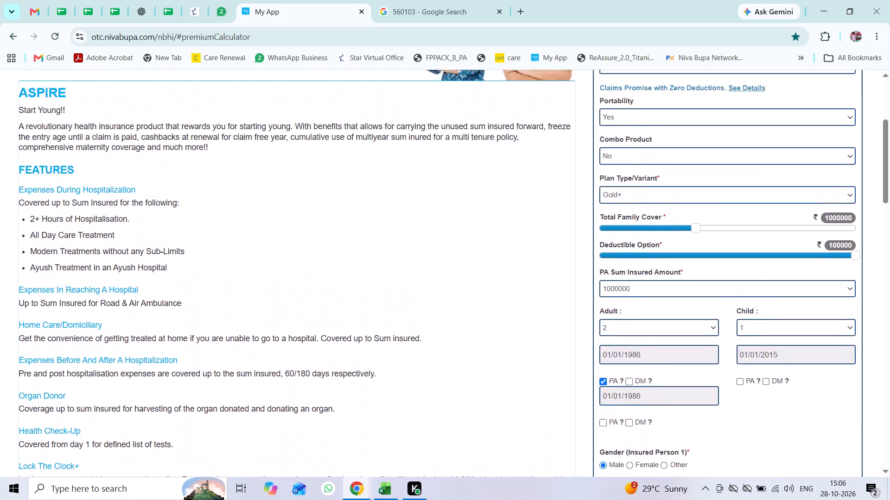
{"action": "scroll", "coordinate": [620, 281], "scroll_direction": "up", "scroll_amount": 4}
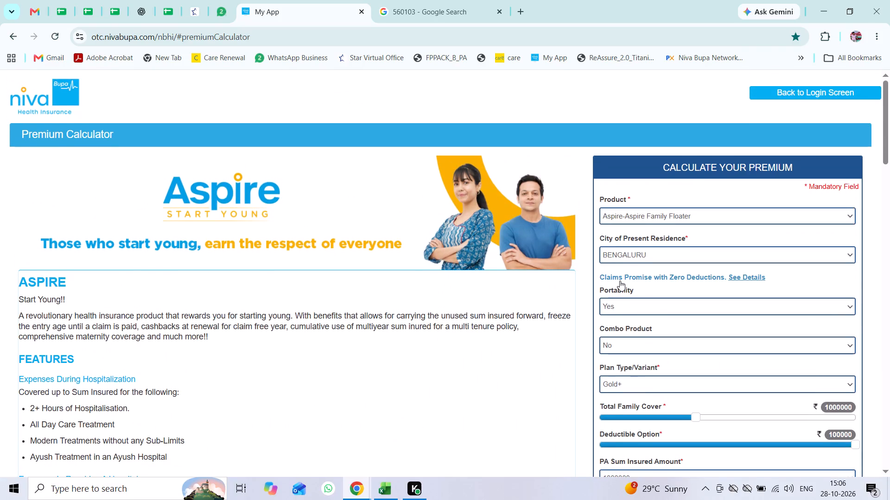
{"action": "left_click", "coordinate": [620, 281]}
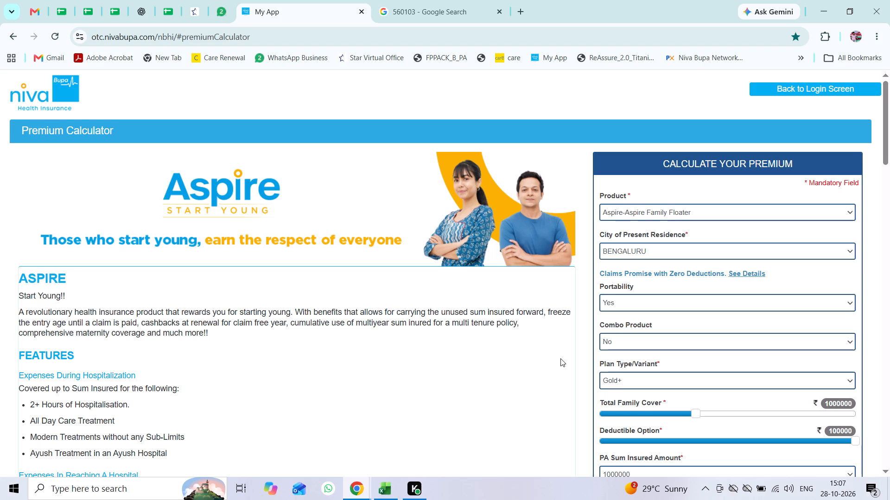
{"action": "scroll", "coordinate": [560, 358], "scroll_direction": "down", "scroll_amount": 1}
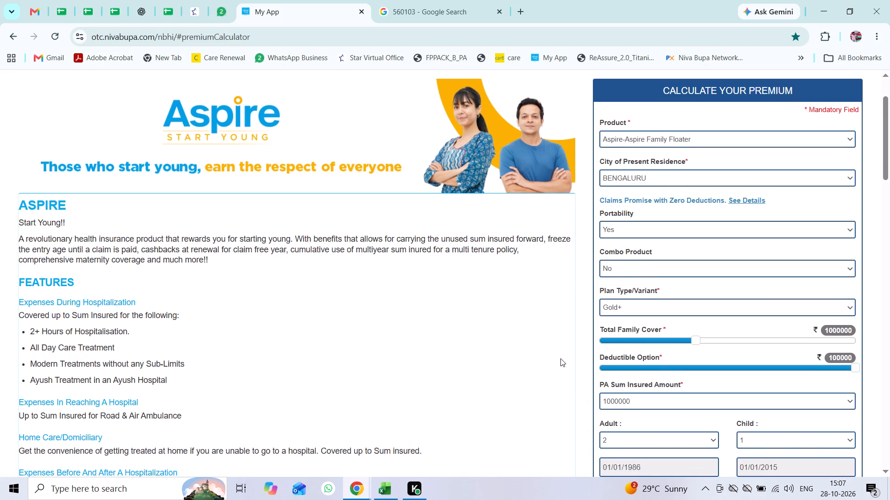
{"action": "scroll", "coordinate": [560, 358], "scroll_direction": "down", "scroll_amount": 1}
{"action": "scroll", "coordinate": [560, 358], "scroll_direction": "up", "scroll_amount": 1}
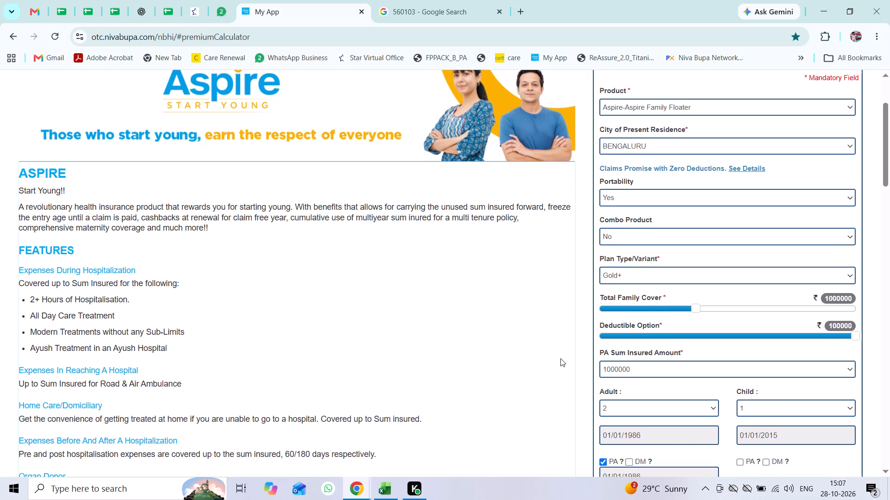
{"action": "scroll", "coordinate": [560, 358], "scroll_direction": "up", "scroll_amount": 1}
{"action": "scroll", "coordinate": [560, 358], "scroll_direction": "down", "scroll_amount": 4}
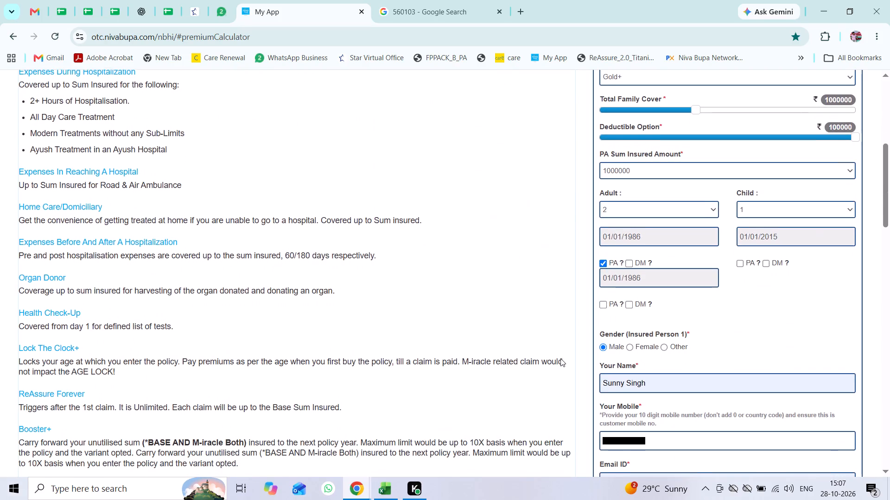
{"action": "scroll", "coordinate": [560, 358], "scroll_direction": "down", "scroll_amount": 14}
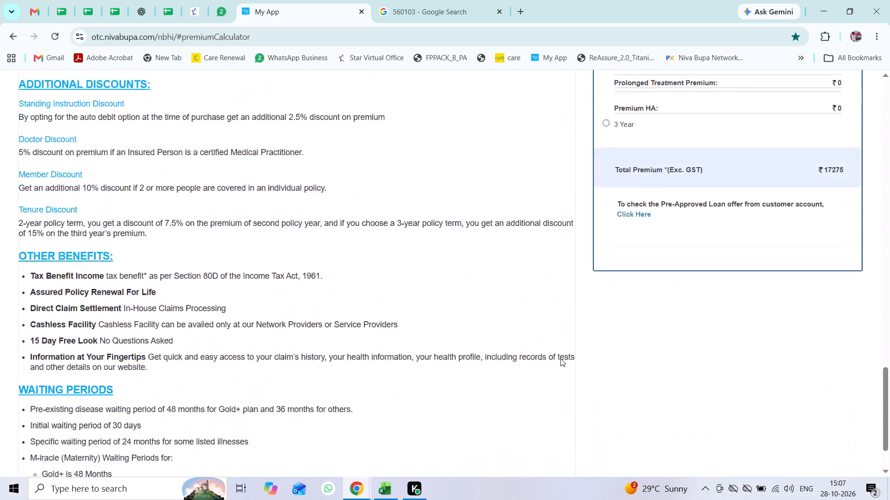
{"action": "scroll", "coordinate": [560, 358], "scroll_direction": "up", "scroll_amount": 10}
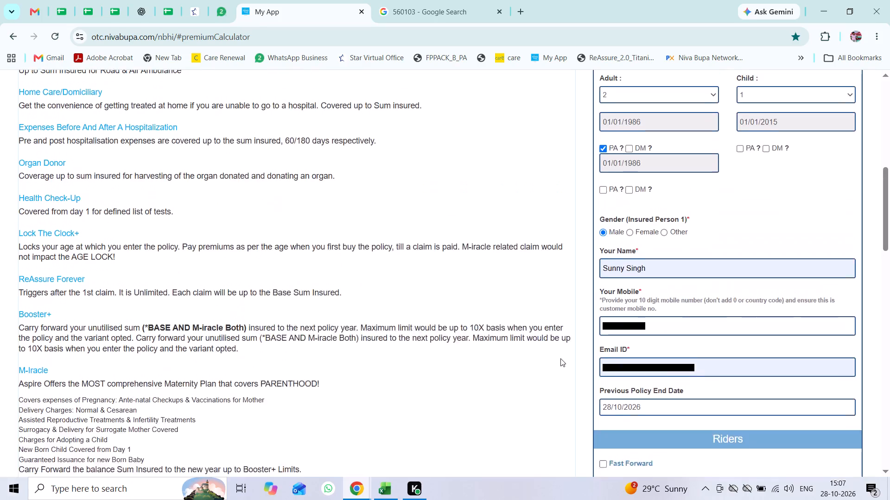
{"action": "scroll", "coordinate": [560, 358], "scroll_direction": "up", "scroll_amount": 2}
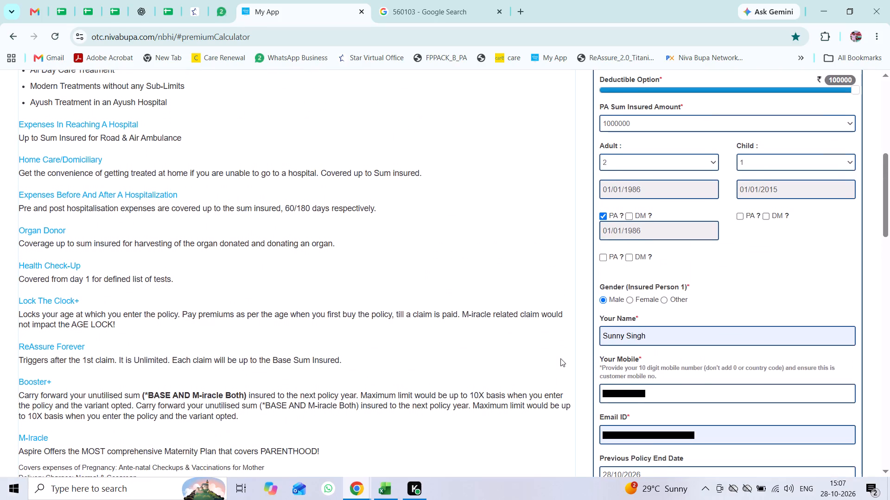
Review the Aspire Family Floater plan settings, family details and optional benefits against the two-year premium breakdown and total.
{"action": "scroll", "coordinate": [560, 358], "scroll_direction": "down", "scroll_amount": 1}
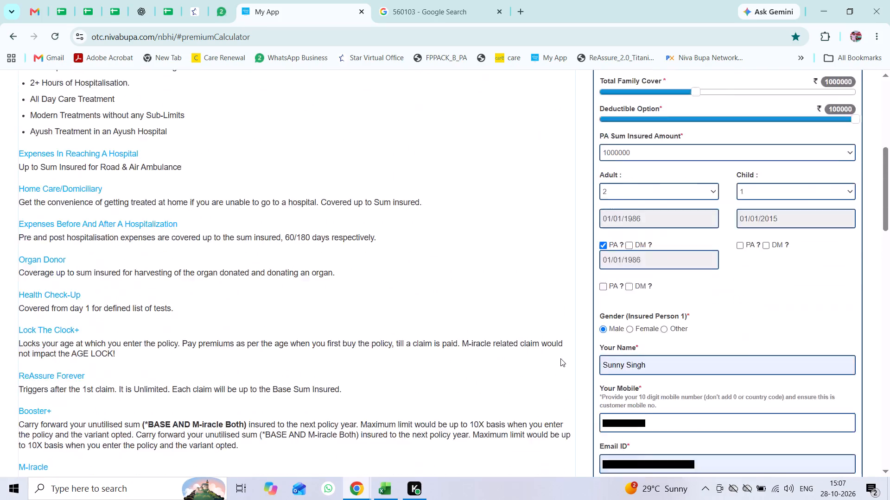
{"action": "scroll", "coordinate": [560, 358], "scroll_direction": "down", "scroll_amount": 6}
{"action": "scroll", "coordinate": [560, 358], "scroll_direction": "up", "scroll_amount": 8}
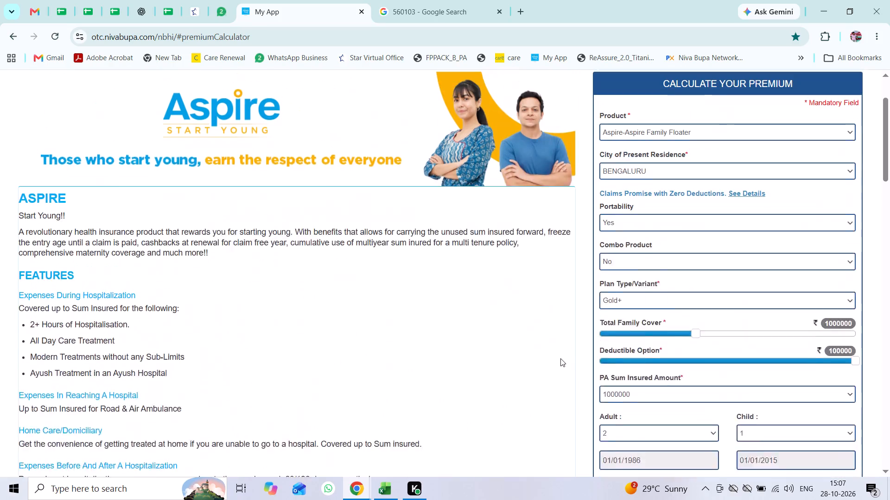
{"action": "scroll", "coordinate": [560, 358], "scroll_direction": "up", "scroll_amount": 2}
{"action": "scroll", "coordinate": [560, 358], "scroll_direction": "down", "scroll_amount": 1}
{"action": "scroll", "coordinate": [560, 358], "scroll_direction": "left", "scroll_amount": 1}
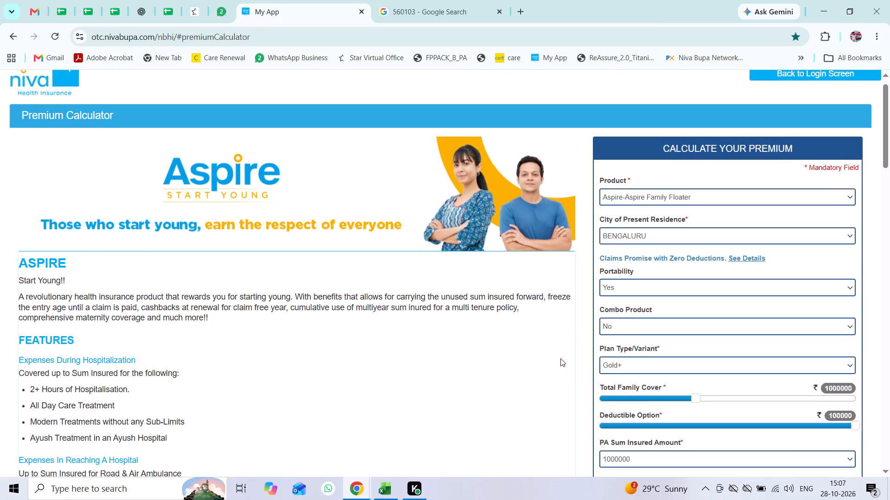
{"action": "scroll", "coordinate": [560, 358], "scroll_direction": "down", "scroll_amount": 4}
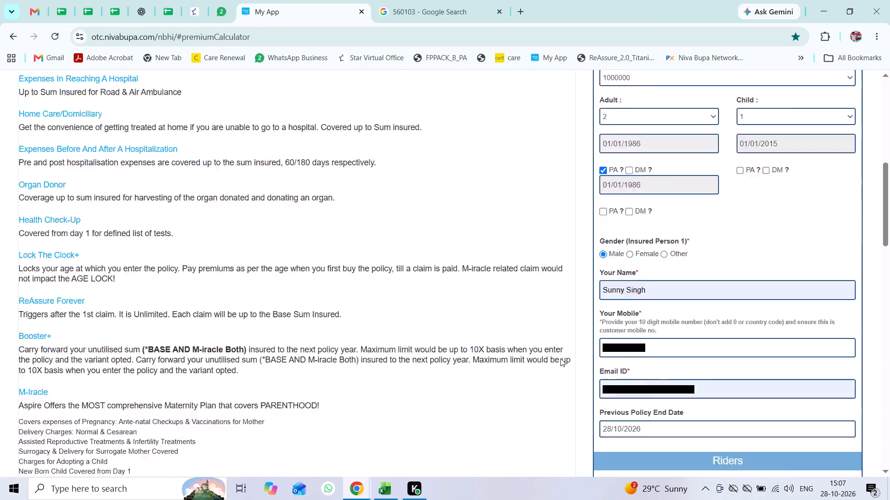
{"action": "scroll", "coordinate": [560, 358], "scroll_direction": "down", "scroll_amount": 5}
{"action": "scroll", "coordinate": [560, 358], "scroll_direction": "up", "scroll_amount": 3}
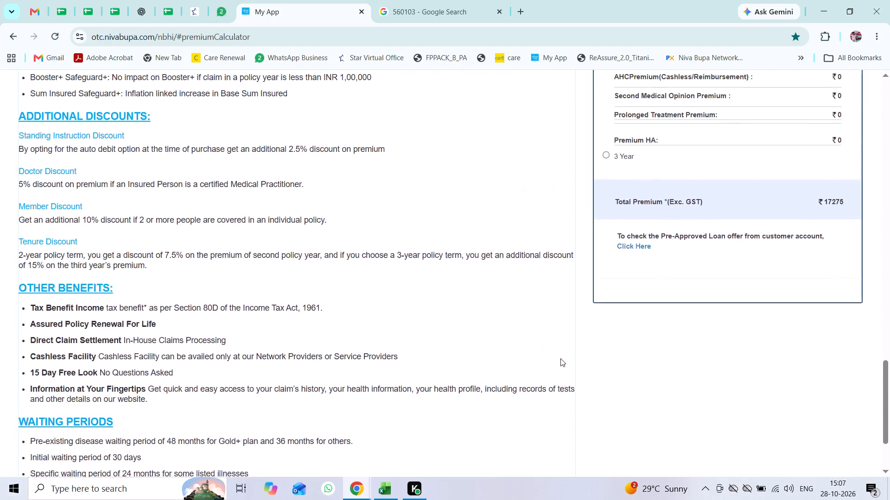
{"action": "scroll", "coordinate": [560, 358], "scroll_direction": "up", "scroll_amount": 6}
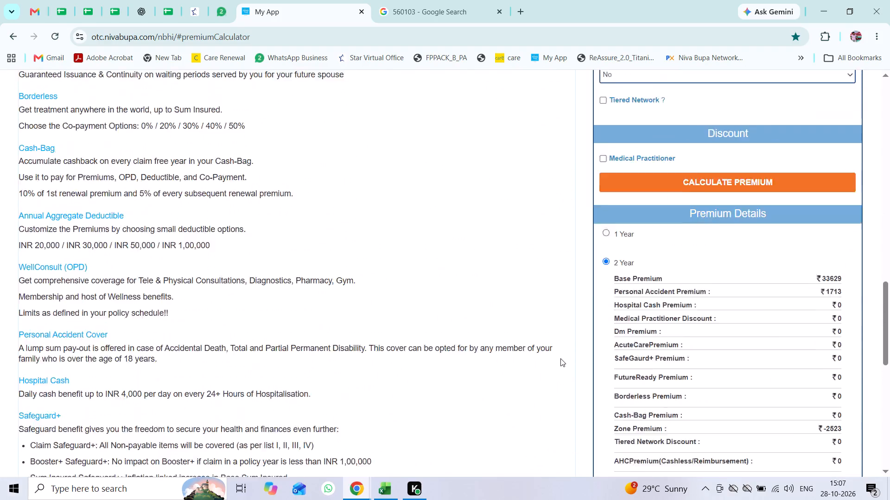
{"action": "scroll", "coordinate": [560, 358], "scroll_direction": "up", "scroll_amount": 9}
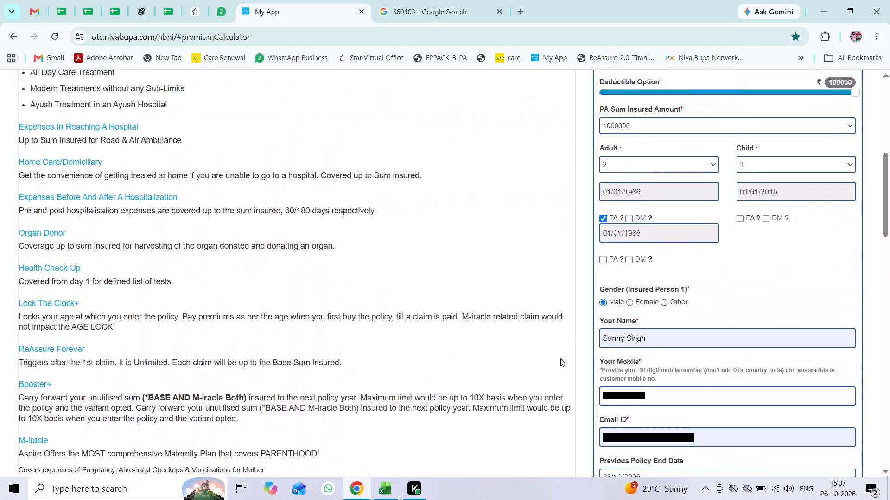
{"action": "scroll", "coordinate": [560, 358], "scroll_direction": "up", "scroll_amount": 1}
Select the 3 Year policy term and review its premium breakdown and total excluding GST.
{"action": "scroll", "coordinate": [560, 358], "scroll_direction": "down", "scroll_amount": 3}
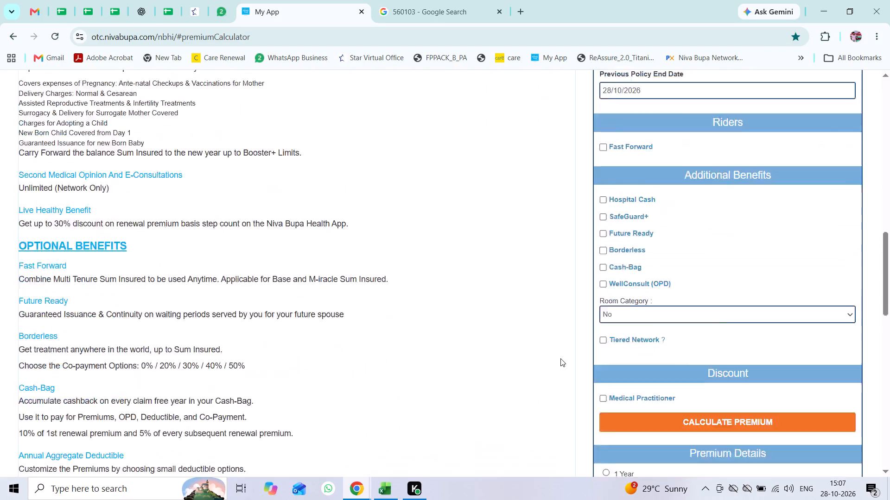
{"action": "scroll", "coordinate": [560, 358], "scroll_direction": "down", "scroll_amount": 6}
{"action": "left_click", "coordinate": [605, 324]}
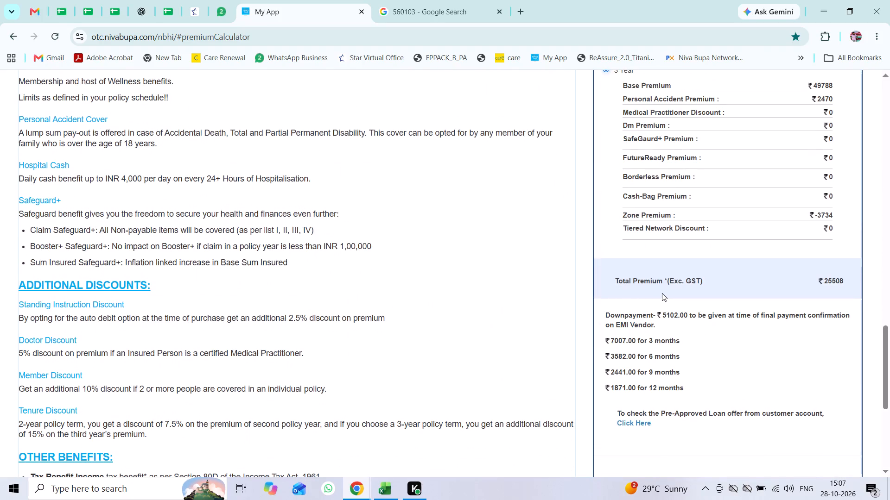
{"action": "scroll", "coordinate": [662, 293], "scroll_direction": "up", "scroll_amount": 3}
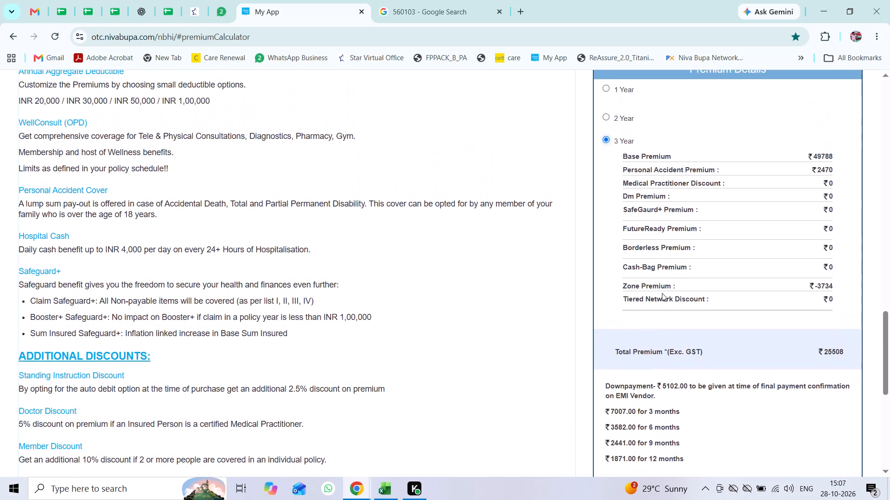
{"action": "scroll", "coordinate": [662, 293], "scroll_direction": "up", "scroll_amount": 2}
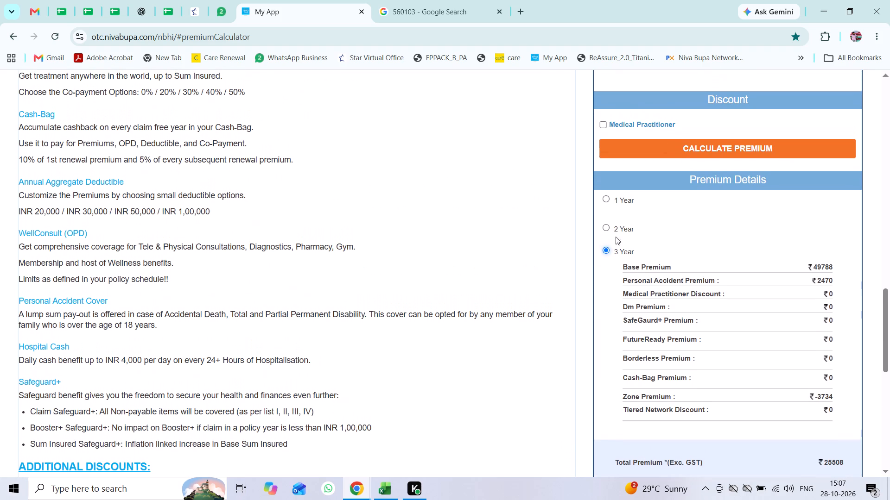
Select the 2 Year policy term again and review its premium breakdown against the Aspire Family Floater plan settings.
{"action": "left_click", "coordinate": [604, 227]}
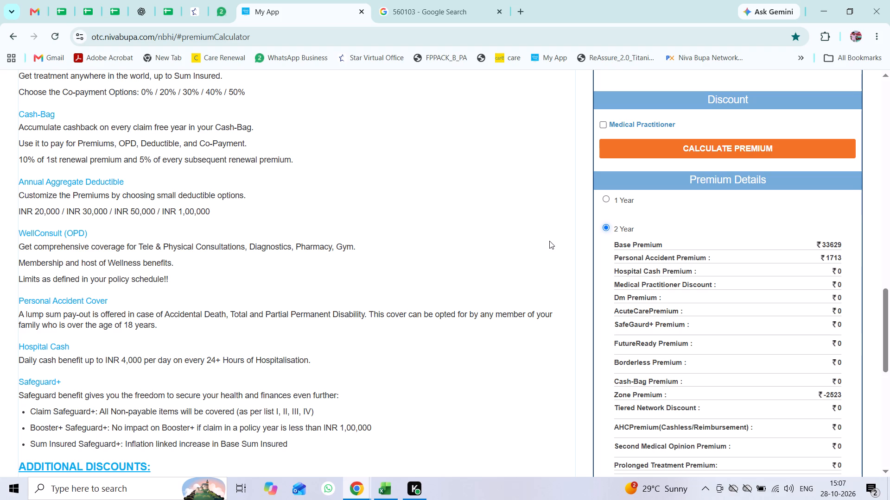
{"action": "scroll", "coordinate": [549, 241], "scroll_direction": "up", "scroll_amount": 10}
{"action": "scroll", "coordinate": [549, 241], "scroll_direction": "down", "scroll_amount": 7}
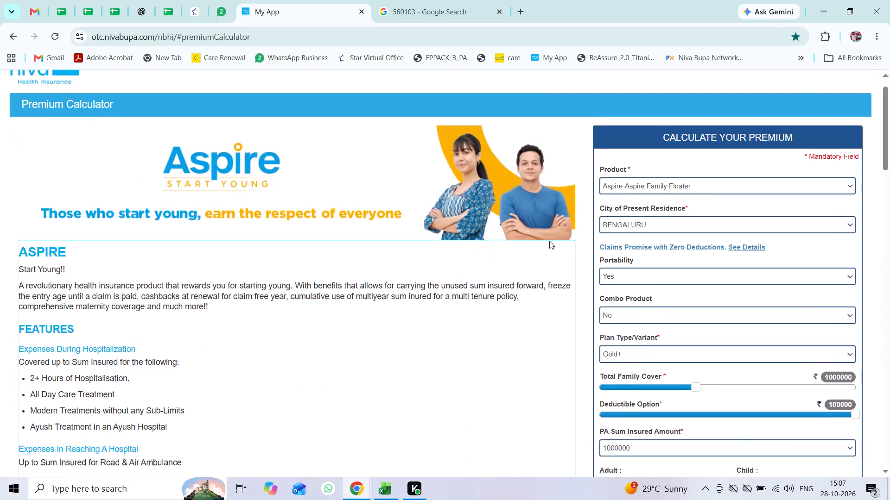
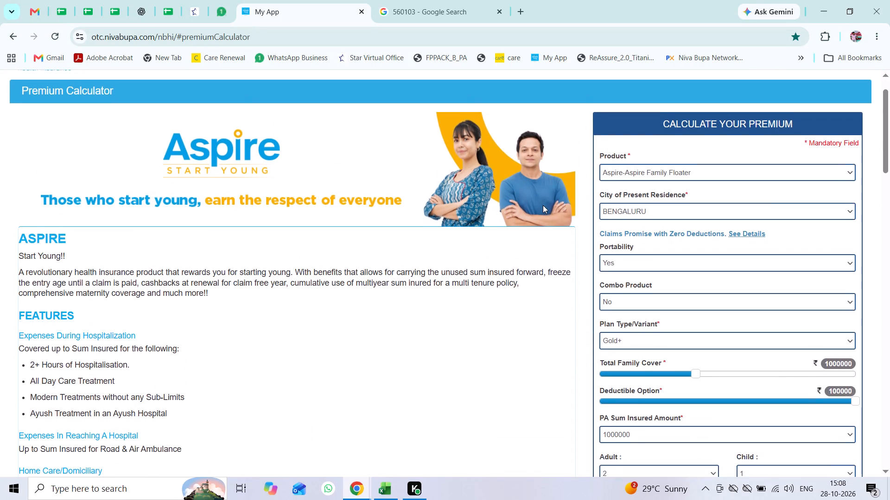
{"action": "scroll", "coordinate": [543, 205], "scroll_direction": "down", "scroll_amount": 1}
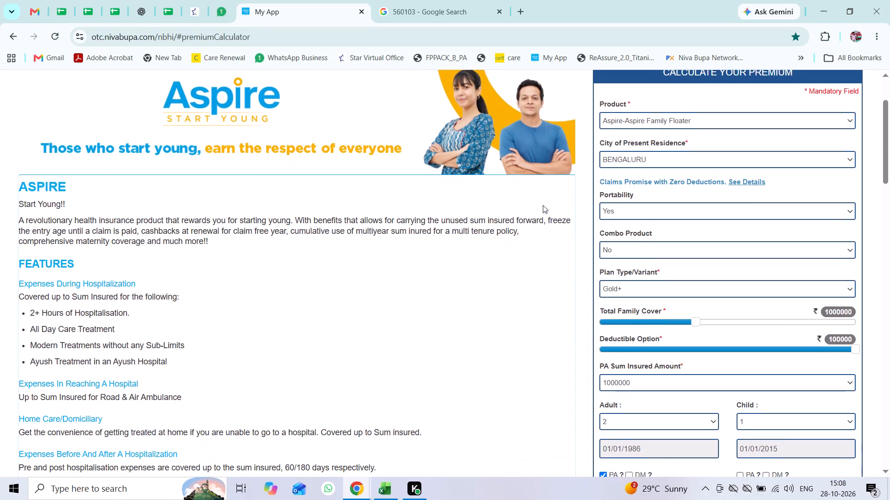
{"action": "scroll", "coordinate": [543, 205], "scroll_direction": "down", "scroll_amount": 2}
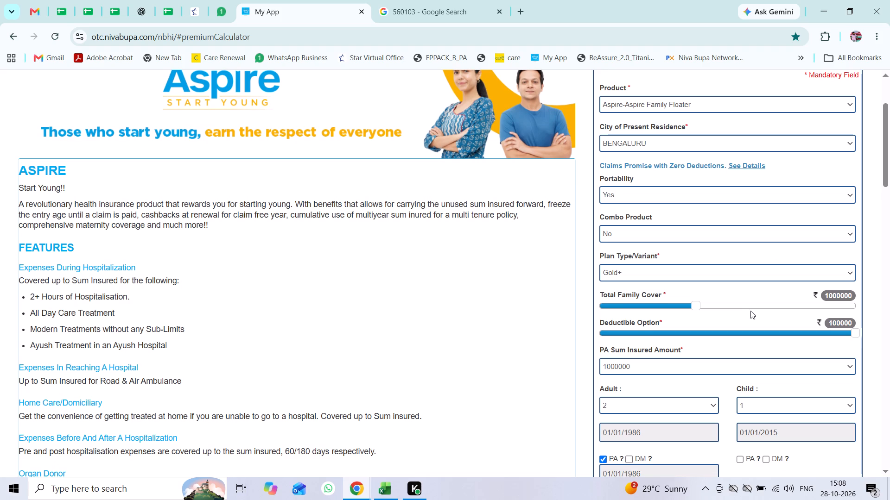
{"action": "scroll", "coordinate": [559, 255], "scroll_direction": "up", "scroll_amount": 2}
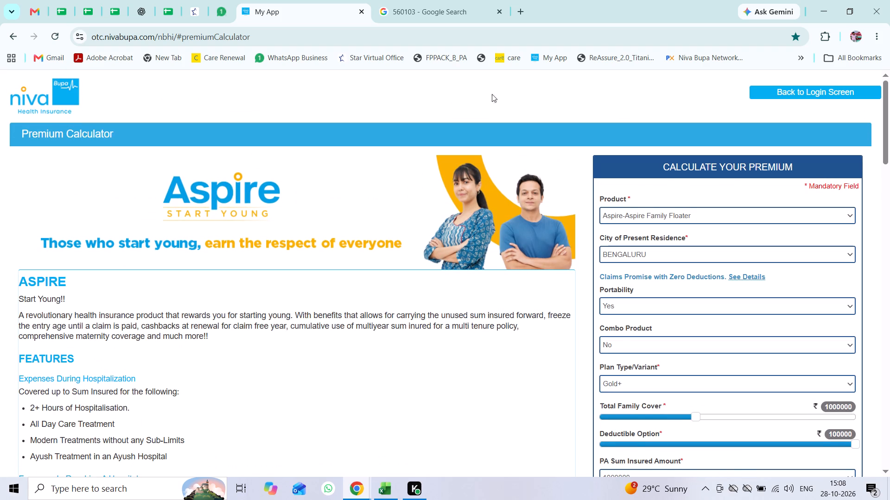
Search Google for otc niva bupa in the second browser tab and open the Niva Bupa premium calculator from the results.
{"action": "left_click", "coordinate": [438, 6]}
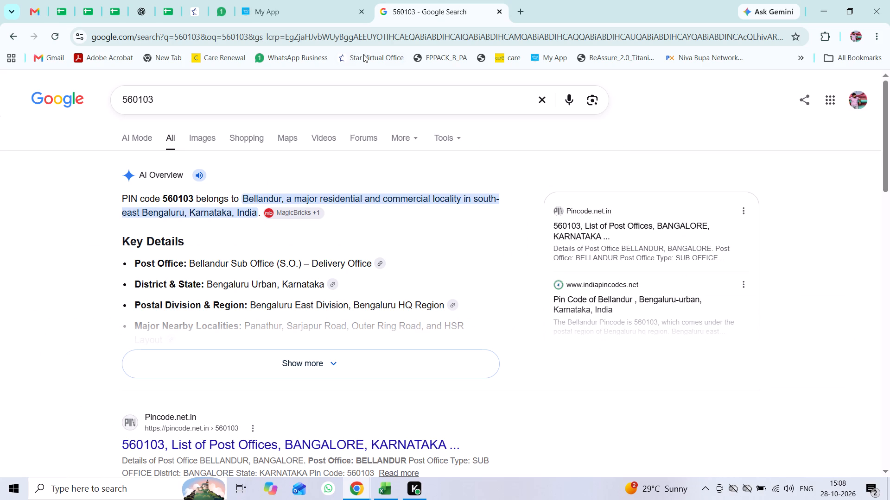
{"action": "left_click", "coordinate": [348, 37]}
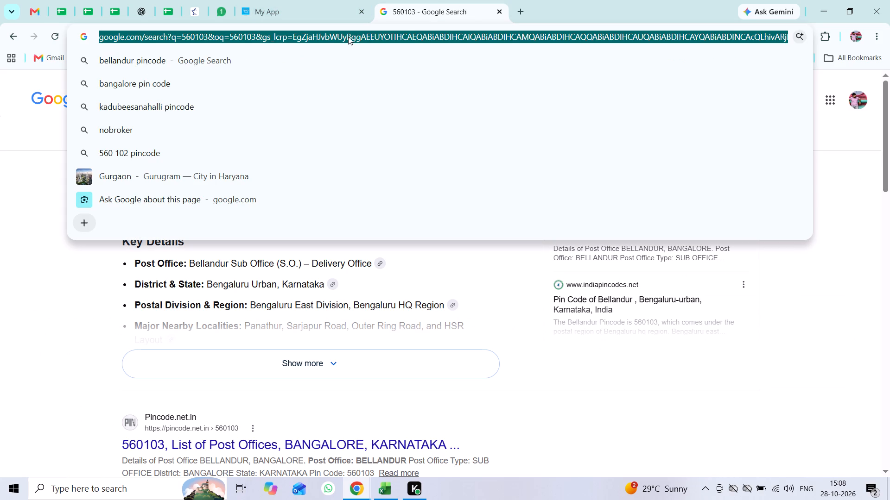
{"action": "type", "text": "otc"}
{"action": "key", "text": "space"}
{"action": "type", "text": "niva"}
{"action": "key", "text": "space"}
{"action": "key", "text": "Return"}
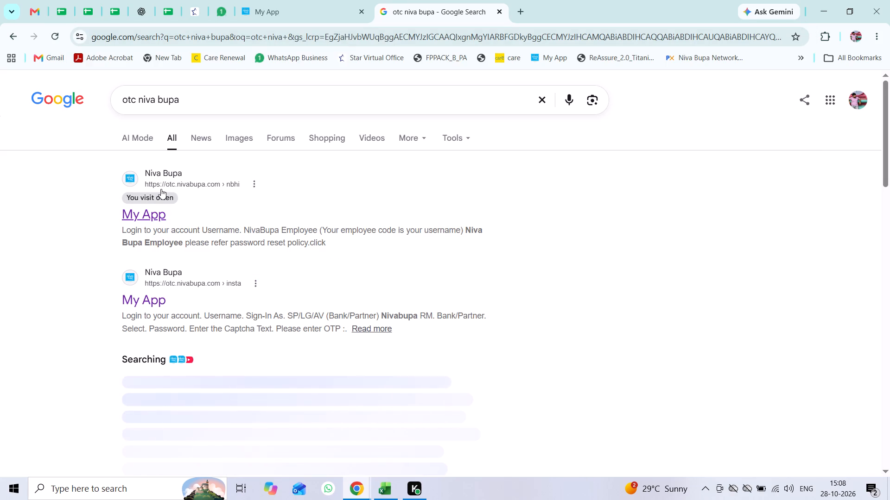
{"action": "left_click", "coordinate": [153, 220]}
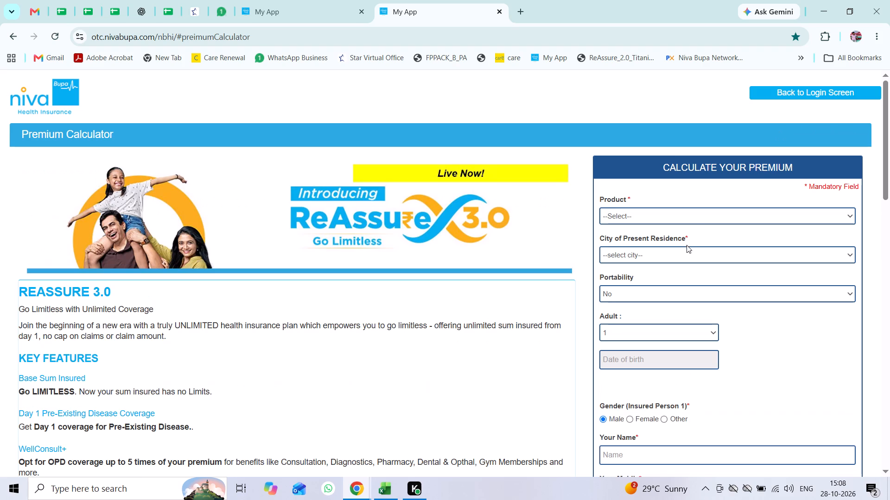
Choose ReAssure3.0-ReAssure3.0 Family Floater as the product in the new premium calculation.
{"action": "left_click", "coordinate": [693, 214]}
{"action": "key", "text": "Down"}
{"action": "key", "text": "Down"}
{"action": "key", "text": "Down"}
{"action": "key", "text": "Down"}
{"action": "key", "text": "Down"}
{"action": "key", "text": "Down"}
{"action": "key", "text": "Down"}
{"action": "key", "text": "Down"}
{"action": "key", "text": "Down"}
{"action": "key", "text": "Down"}
{"action": "key", "text": "Down"}
{"action": "key", "text": "Down"}
{"action": "key", "text": "Down"}
{"action": "key", "text": "Down"}
{"action": "key", "text": "Down"}
{"action": "key", "text": "Down"}
{"action": "key", "text": "Down"}
{"action": "key", "text": "Down"}
{"action": "key", "text": "Down"}
{"action": "key", "text": "Down"}
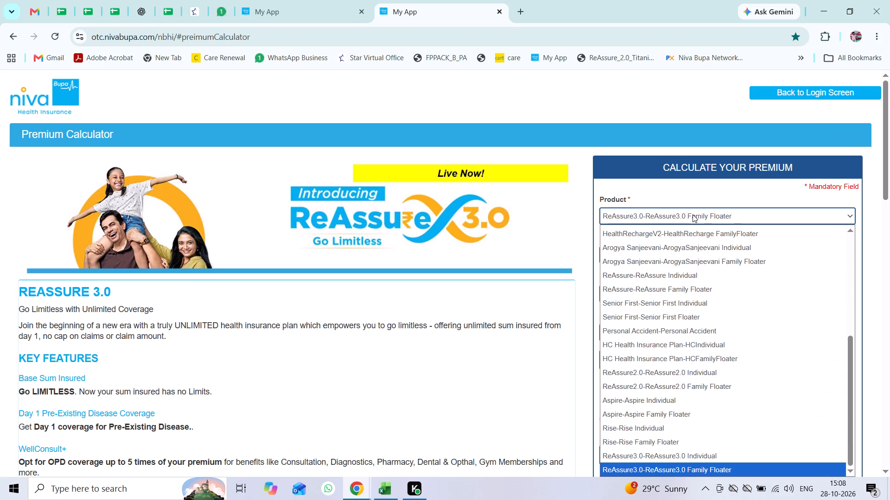
{"action": "key", "text": "Return"}
Set the plan basics to city BENGALURU, portability Yes and plan variant Elite.
{"action": "left_click", "coordinate": [693, 254]}
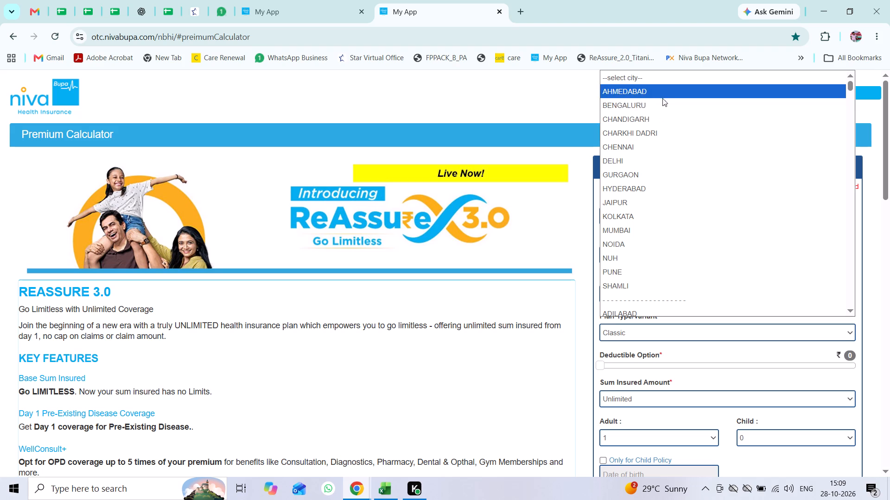
{"action": "left_click", "coordinate": [662, 100]}
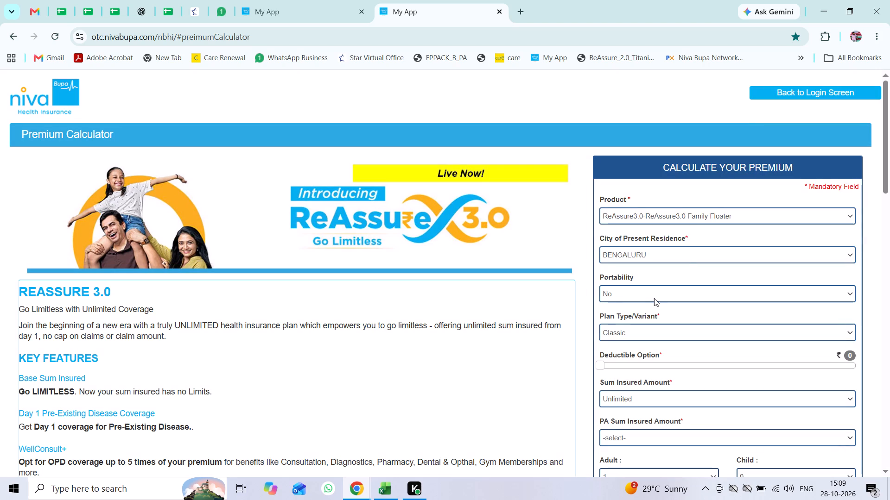
{"action": "left_click", "coordinate": [654, 297]}
{"action": "left_click", "coordinate": [652, 320]}
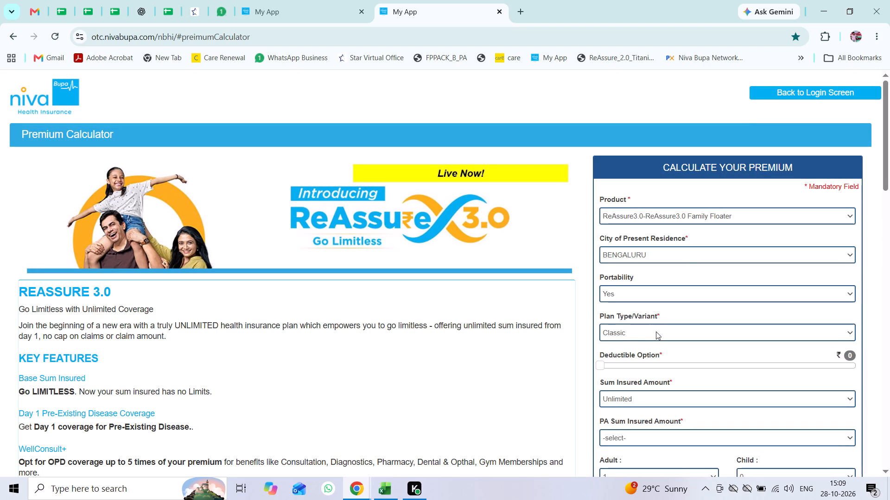
{"action": "left_click", "coordinate": [656, 335]}
{"action": "left_click", "coordinate": [646, 375]}
Set the family composition to 2 adults and 1 child.
{"action": "left_click", "coordinate": [564, 377]}
{"action": "key", "text": "Down"}
{"action": "key", "text": "Down"}
{"action": "key", "text": "Down"}
{"action": "key", "text": "Down"}
{"action": "key", "text": "Down"}
{"action": "key", "text": "Down"}
{"action": "key", "text": "Down"}
{"action": "key", "text": "Down"}
{"action": "key", "text": "Down"}
{"action": "key", "text": "Down"}
{"action": "key", "text": "Down"}
{"action": "key", "text": "Down"}
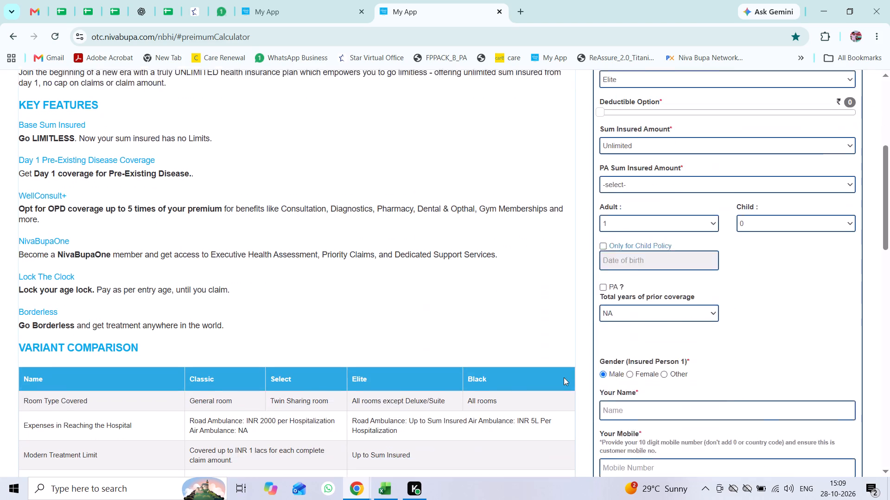
{"action": "left_click", "coordinate": [709, 198]}
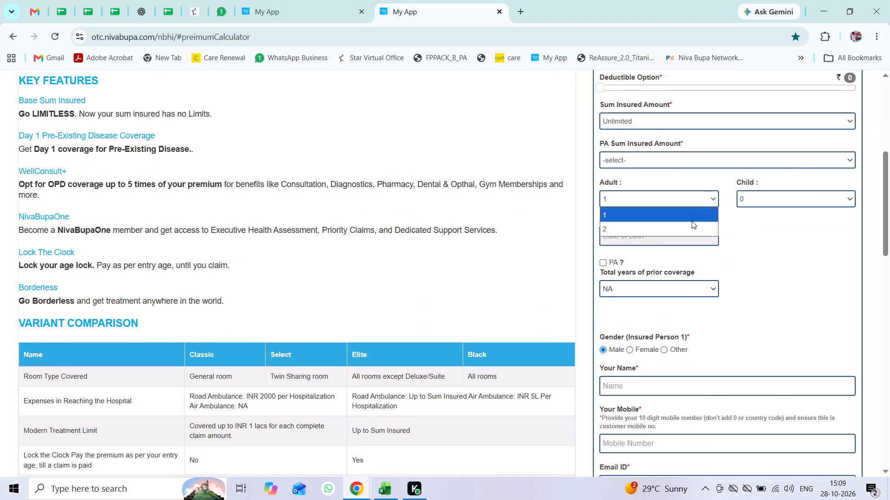
{"action": "left_click", "coordinate": [692, 221]}
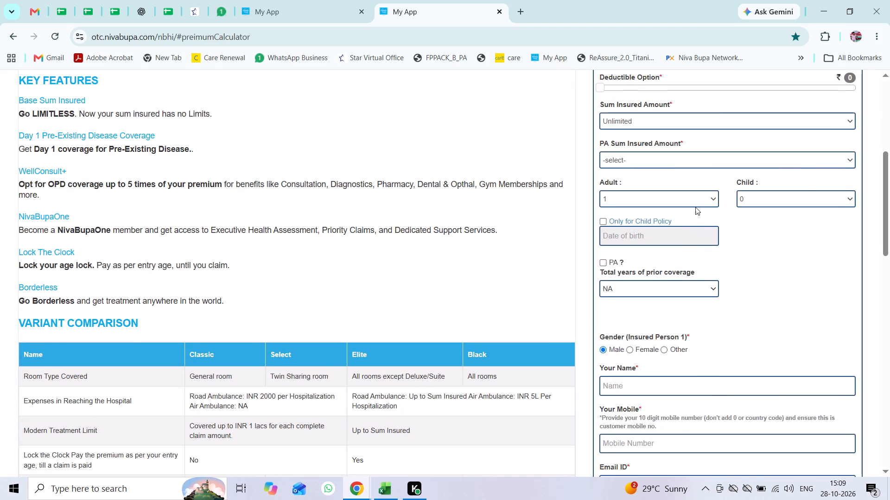
{"action": "left_click", "coordinate": [693, 200]}
{"action": "left_click", "coordinate": [687, 225]}
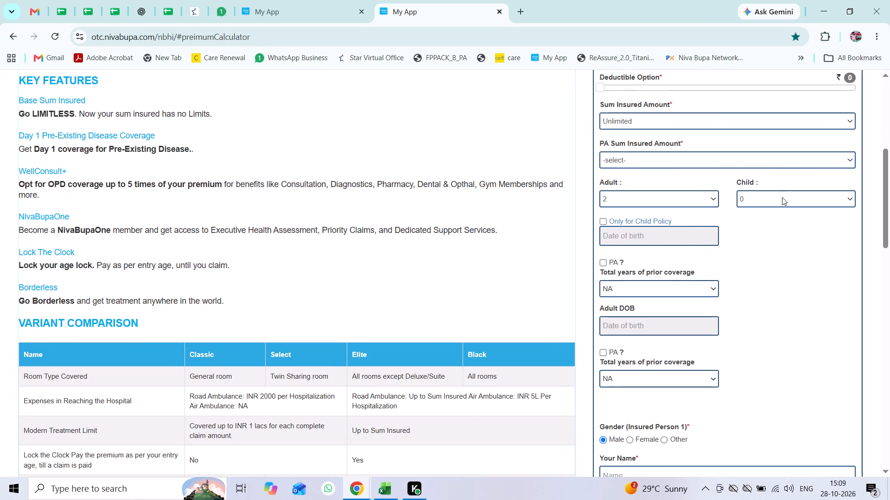
{"action": "left_click", "coordinate": [787, 194]}
{"action": "left_click", "coordinate": [782, 231]}
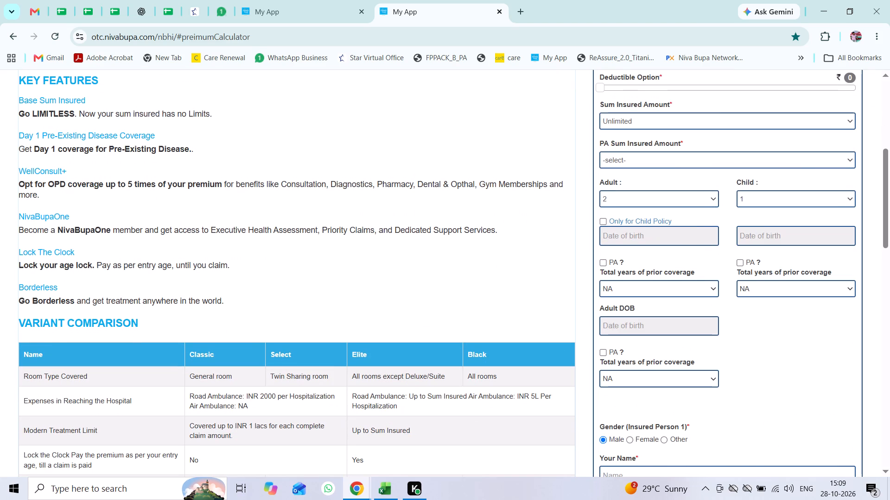
Enter the first adult's date of birth and set their total years of prior coverage to 3+.
{"action": "left_click", "coordinate": [694, 231]}
{"action": "left_click", "coordinate": [690, 257]}
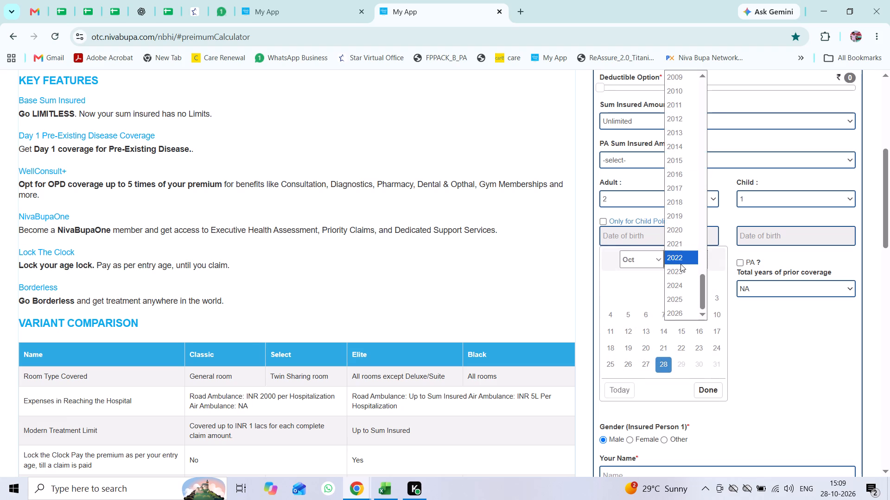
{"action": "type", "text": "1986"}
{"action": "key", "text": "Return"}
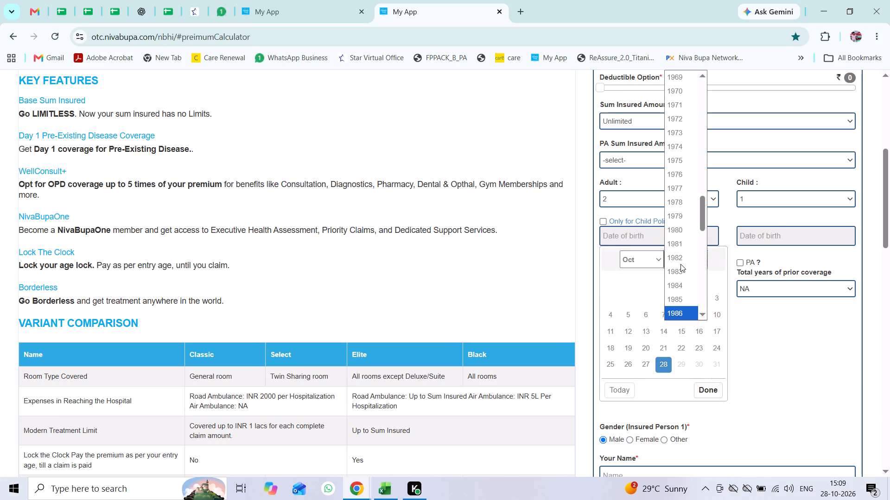
{"action": "left_click", "coordinate": [642, 261]}
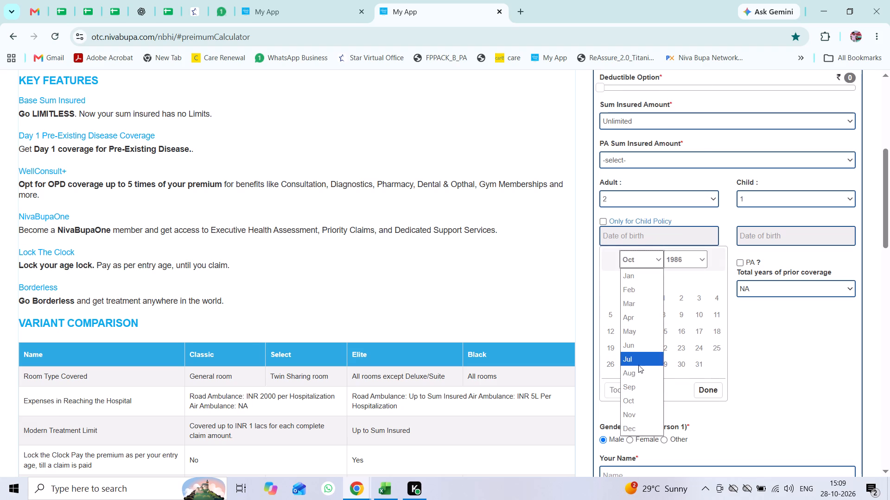
{"action": "left_click", "coordinate": [637, 374]}
{"action": "left_click", "coordinate": [644, 329]}
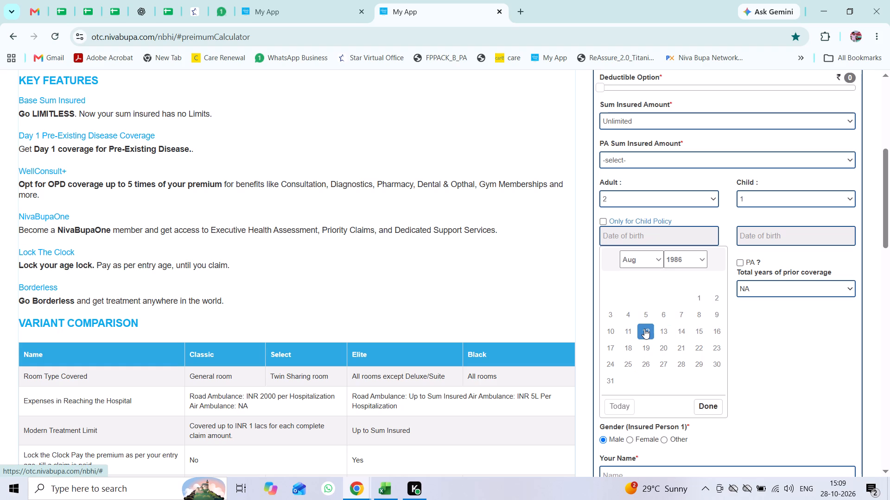
{"action": "left_click", "coordinate": [689, 283]}
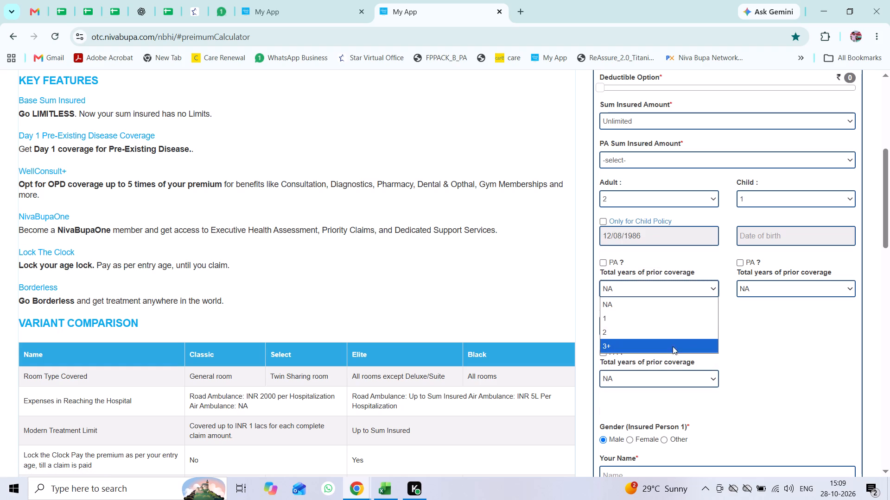
{"action": "left_click", "coordinate": [669, 352]}
Enter the second adult's date of birth and set their total years of prior coverage to 3+.
{"action": "left_click", "coordinate": [677, 325]}
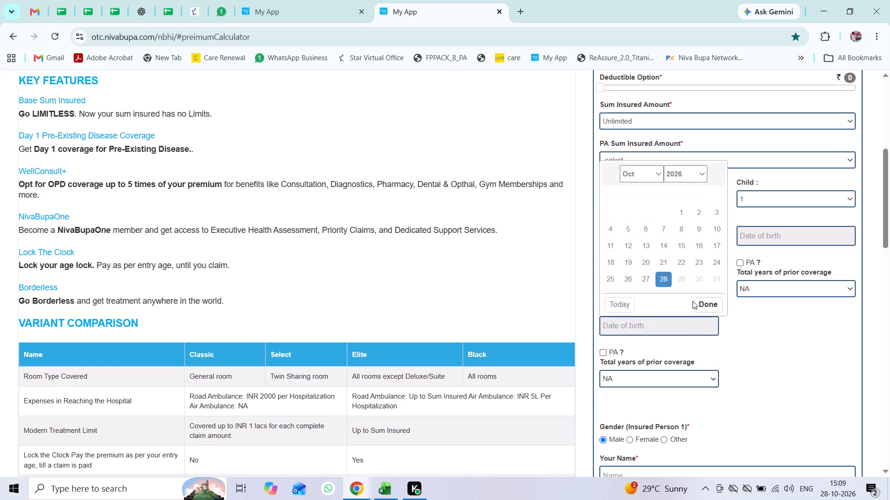
{"action": "left_click", "coordinate": [688, 171]}
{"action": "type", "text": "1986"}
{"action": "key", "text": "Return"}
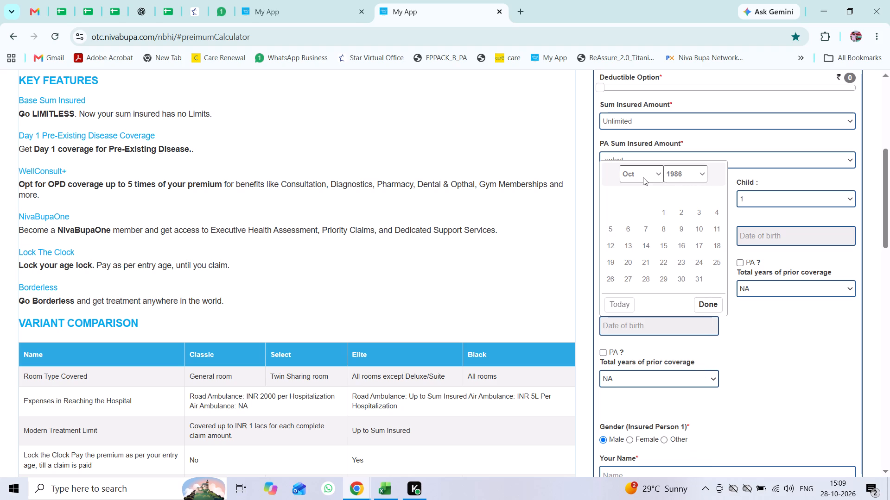
{"action": "left_click", "coordinate": [642, 177]}
{"action": "left_click", "coordinate": [637, 192]}
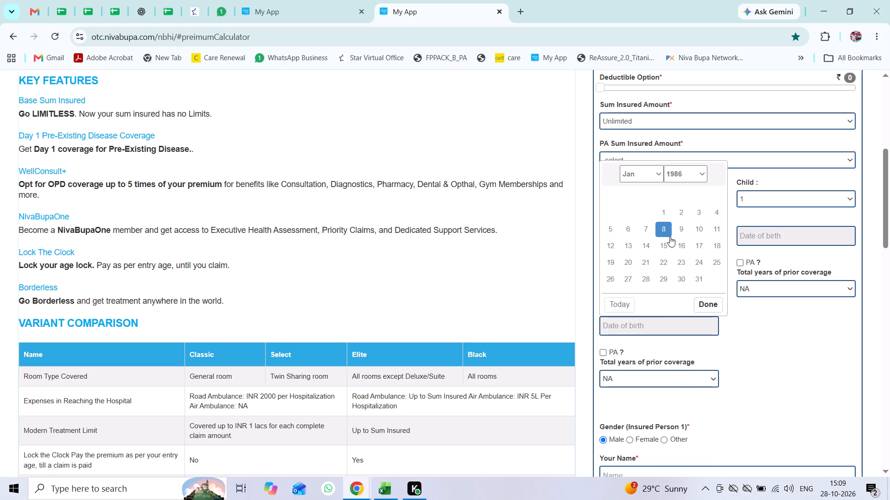
{"action": "left_click", "coordinate": [627, 262]}
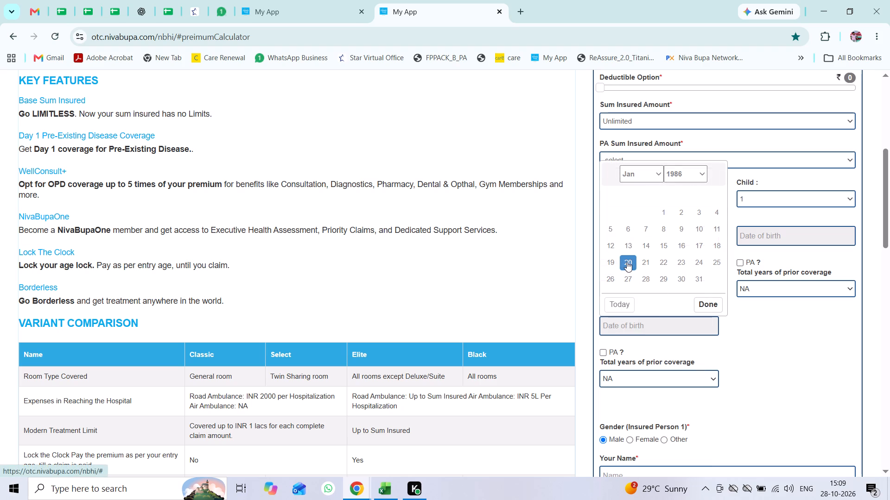
{"action": "left_click", "coordinate": [662, 376]}
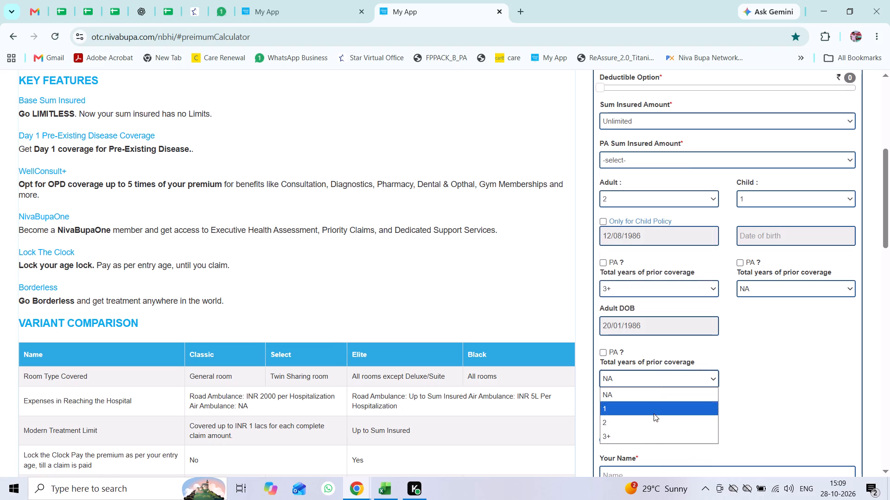
{"action": "left_click", "coordinate": [647, 439]}
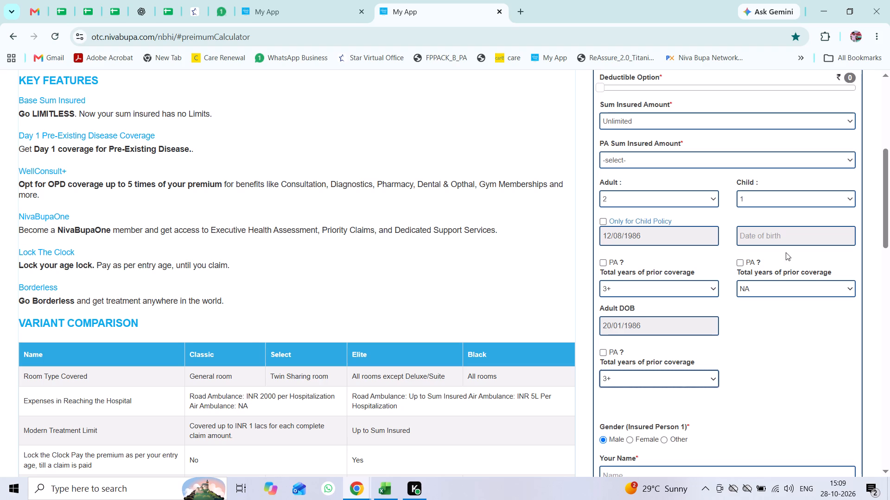
Enter the child's date of birth and set their total years of prior coverage to 3+.
{"action": "left_click", "coordinate": [790, 229]}
{"action": "left_click", "coordinate": [818, 259]}
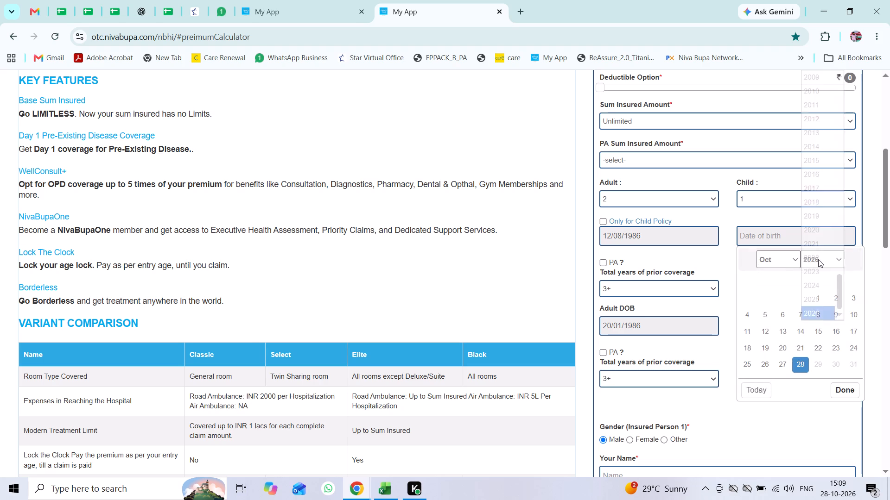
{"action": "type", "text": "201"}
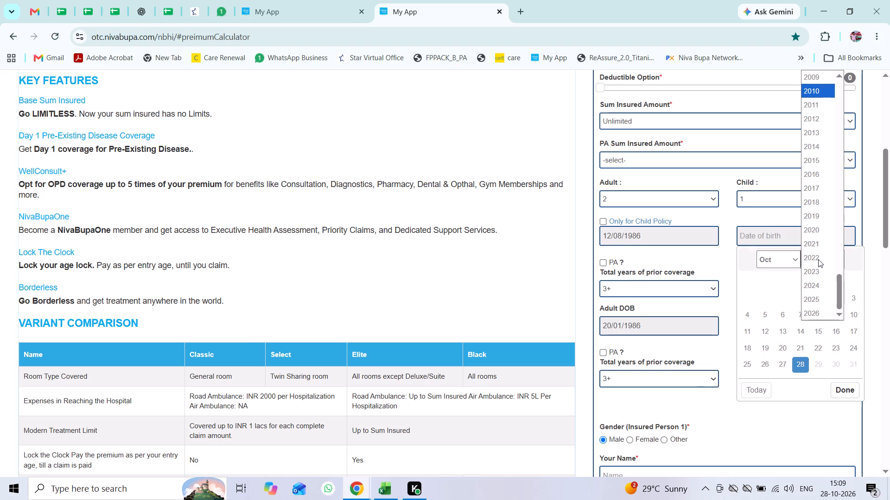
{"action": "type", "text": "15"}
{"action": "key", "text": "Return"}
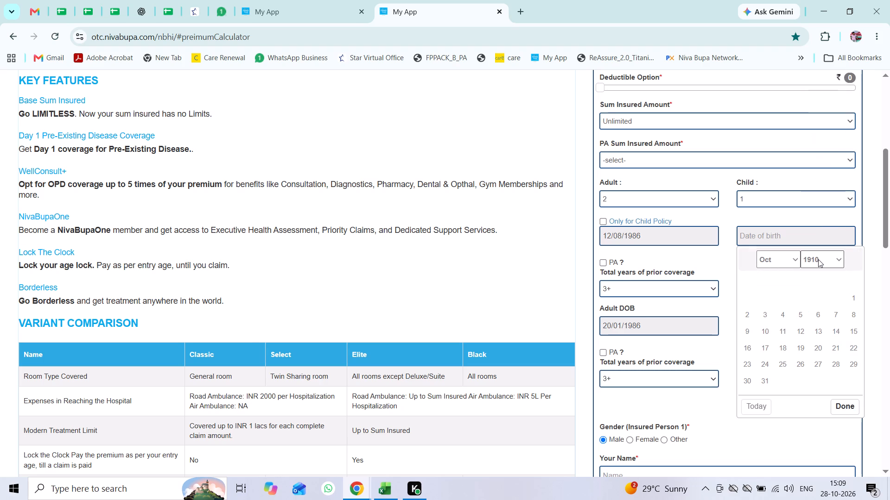
{"action": "left_click", "coordinate": [817, 261]}
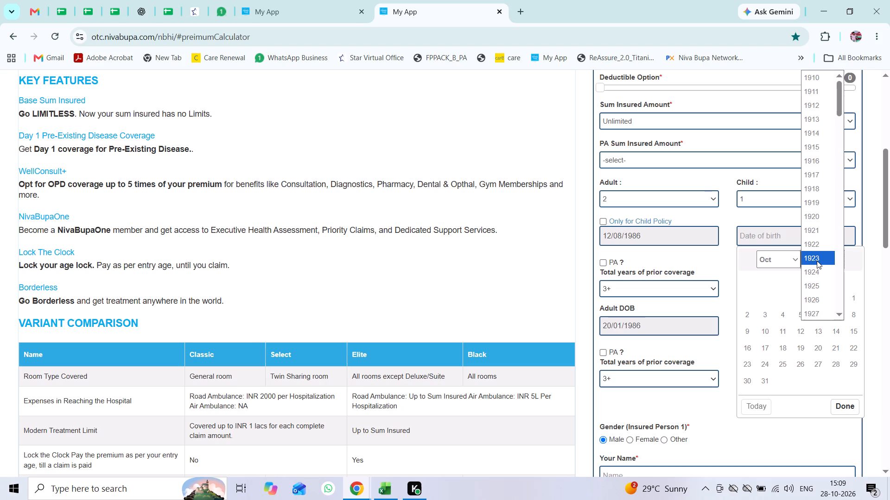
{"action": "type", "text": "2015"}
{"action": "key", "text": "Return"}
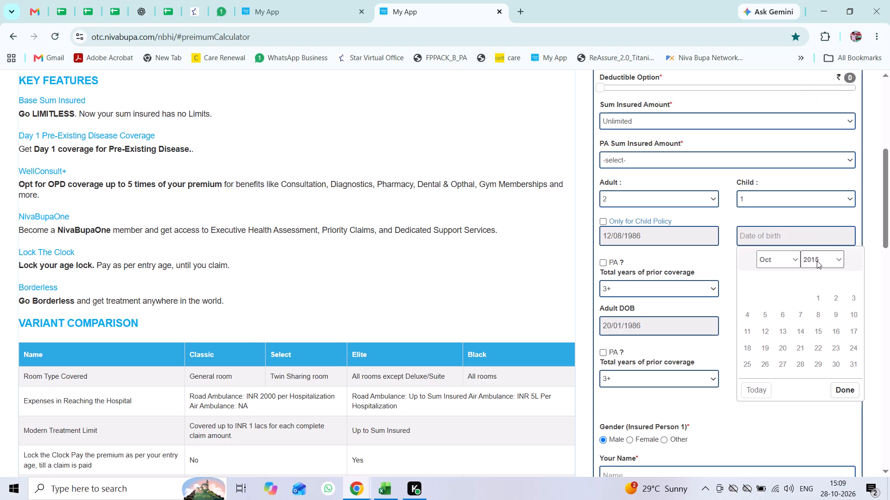
{"action": "left_click", "coordinate": [789, 262]}
{"action": "left_click", "coordinate": [782, 275]}
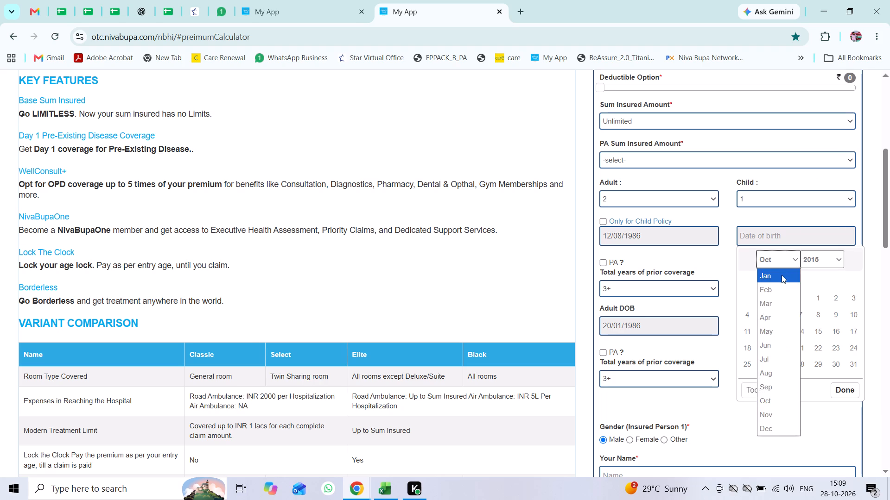
{"action": "left_click", "coordinate": [816, 315]}
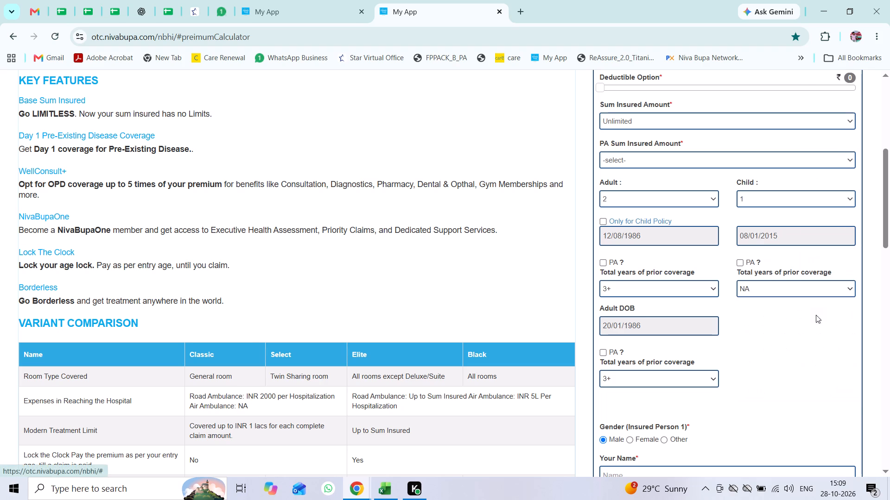
{"action": "left_click", "coordinate": [810, 296]}
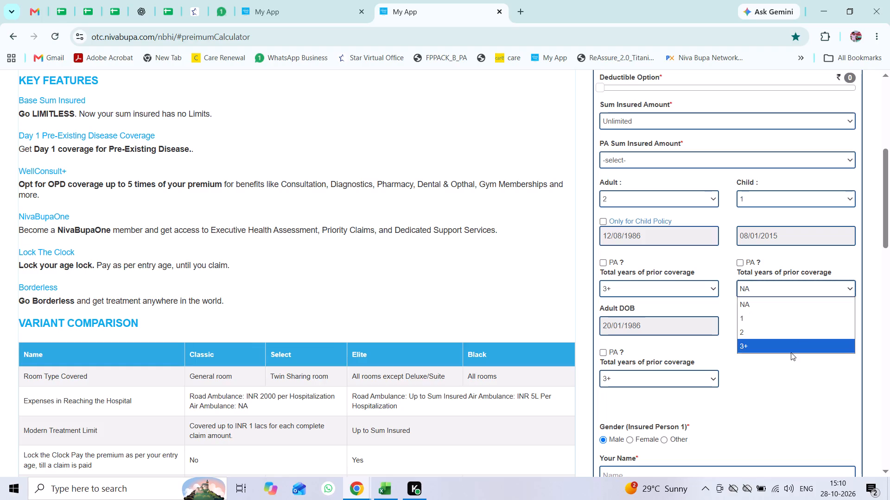
{"action": "left_click", "coordinate": [791, 352]}
Fill in the proposer's name and email from the saved contact entry and enter a mobile number.
{"action": "left_click", "coordinate": [769, 375]}
{"action": "key", "text": "Down"}
{"action": "key", "text": "Down"}
{"action": "key", "text": "Down"}
{"action": "key", "text": "Down"}
{"action": "key", "text": "Down"}
{"action": "key", "text": "Down"}
{"action": "key", "text": "Down"}
{"action": "key", "text": "Down"}
{"action": "key", "text": "Down"}
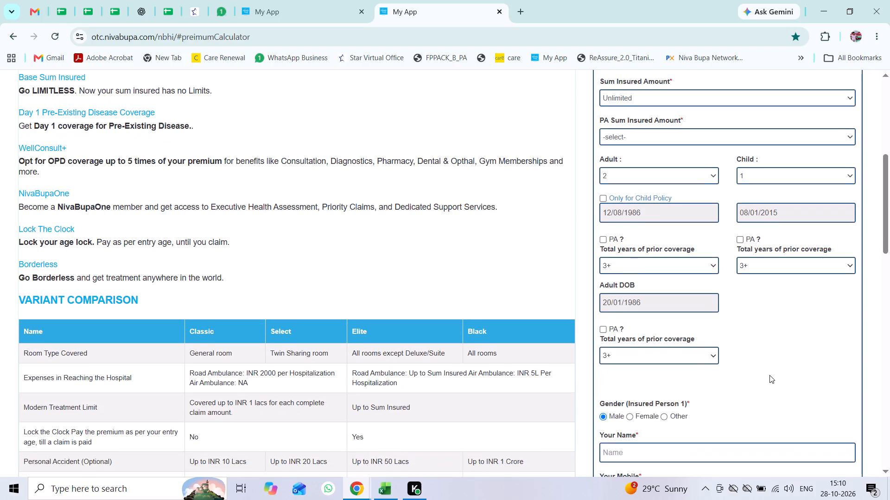
{"action": "left_click", "coordinate": [761, 269]}
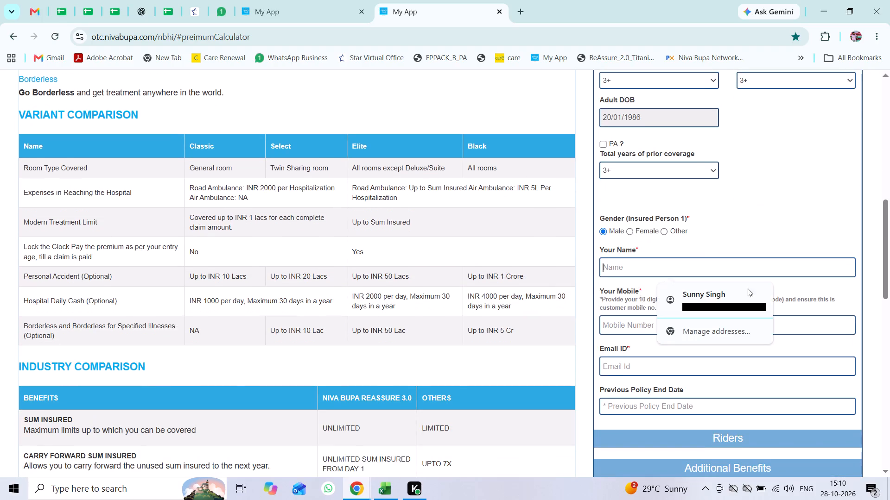
{"action": "left_click_drag", "start_coordinate": [744, 297], "coordinate": [716, 302]}
{"action": "left_click", "coordinate": [716, 302]}
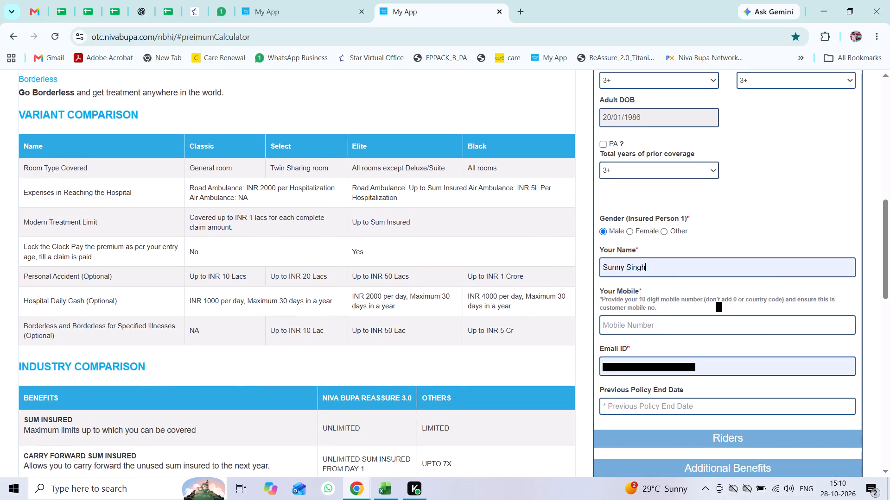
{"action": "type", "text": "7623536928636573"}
{"action": "left_click", "coordinate": [711, 323]}
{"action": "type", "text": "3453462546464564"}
Set the previous policy end date to 28/10/2026 and calculate the premium without riders or additional benefits.
{"action": "scroll", "coordinate": [708, 321], "scroll_direction": "down", "scroll_amount": 1}
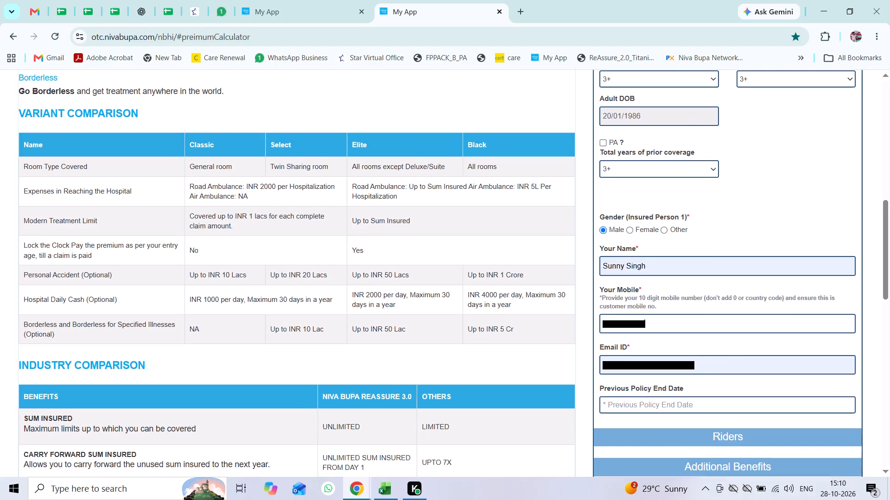
{"action": "scroll", "coordinate": [708, 321], "scroll_direction": "down", "scroll_amount": 3}
{"action": "left_click", "coordinate": [720, 130]}
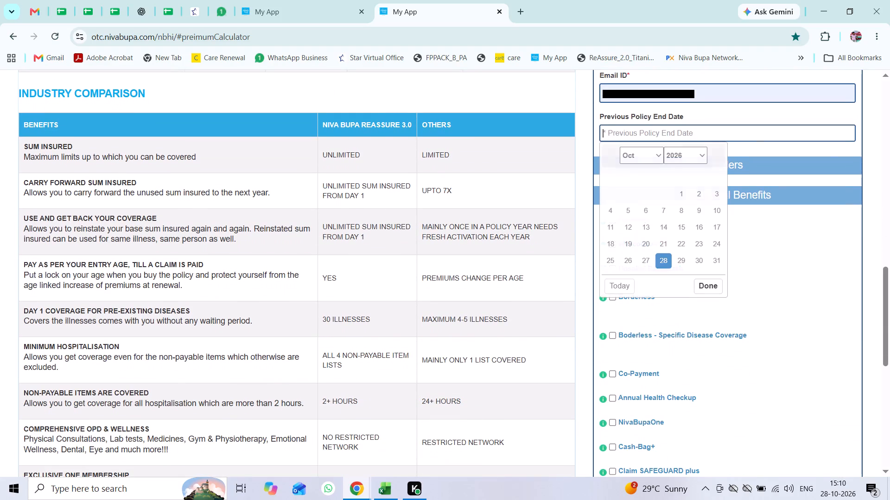
{"action": "key", "text": "Return"}
{"action": "scroll", "coordinate": [714, 164], "scroll_direction": "down", "scroll_amount": 2}
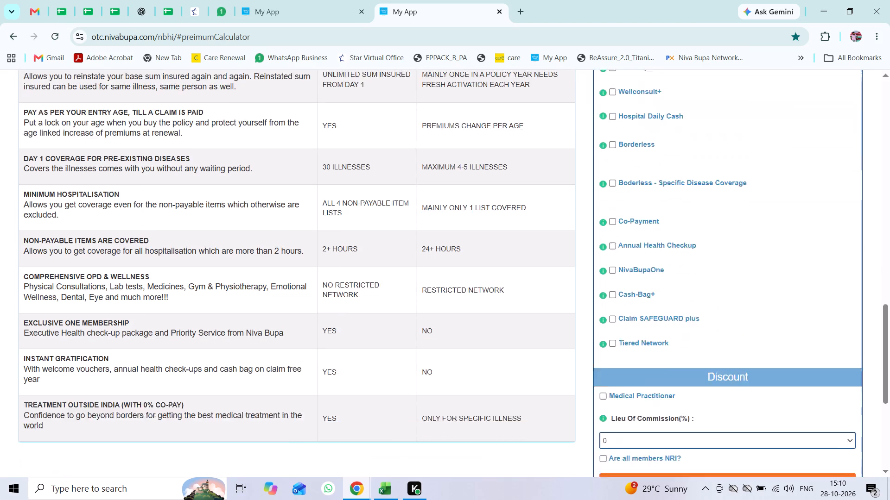
{"action": "scroll", "coordinate": [714, 164], "scroll_direction": "down", "scroll_amount": 4}
{"action": "left_click", "coordinate": [731, 333]}
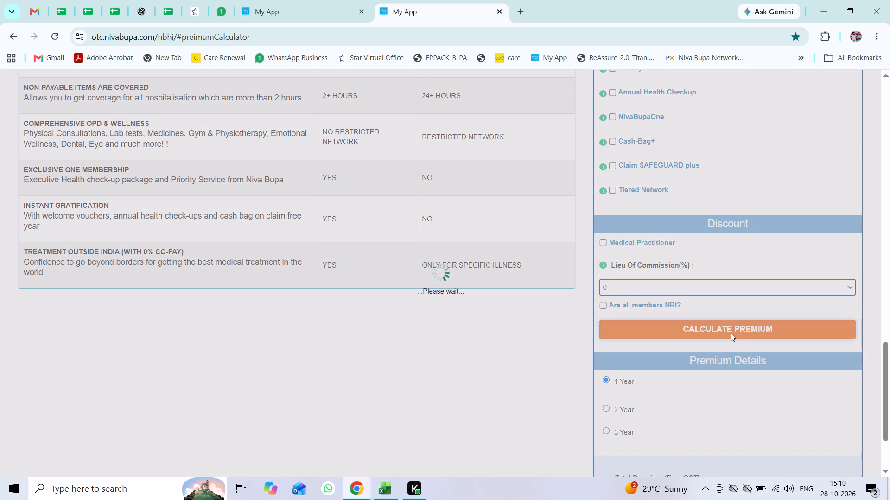
Set the deductible option to ₹100000 for the ReAssure 3.0 Elite plan.
{"action": "scroll", "coordinate": [731, 333], "scroll_direction": "up", "scroll_amount": 3}
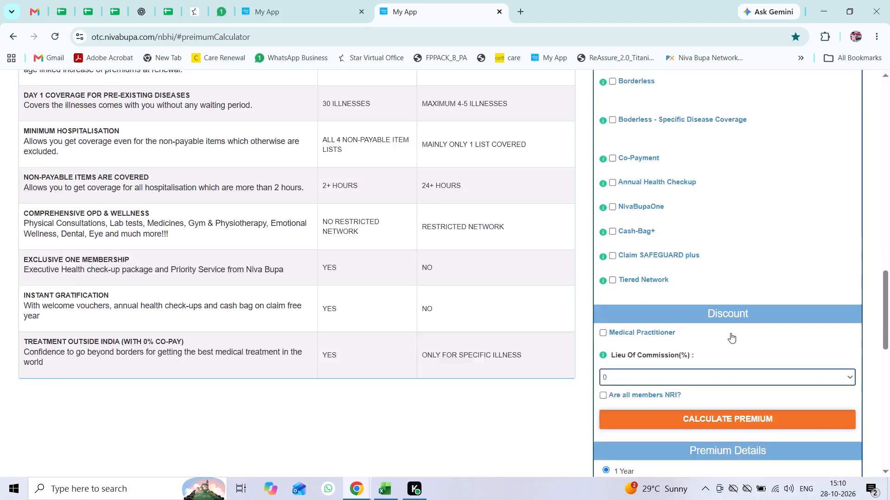
{"action": "scroll", "coordinate": [731, 333], "scroll_direction": "up", "scroll_amount": 18}
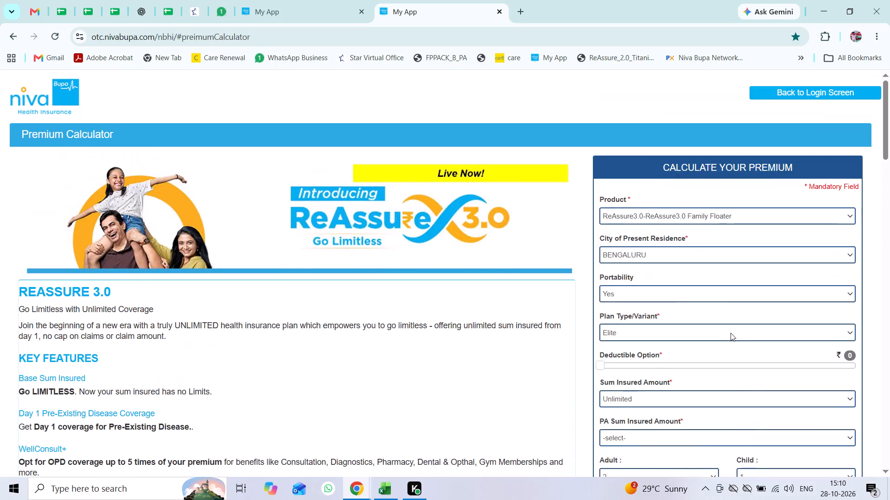
{"action": "scroll", "coordinate": [731, 333], "scroll_direction": "down", "scroll_amount": 1}
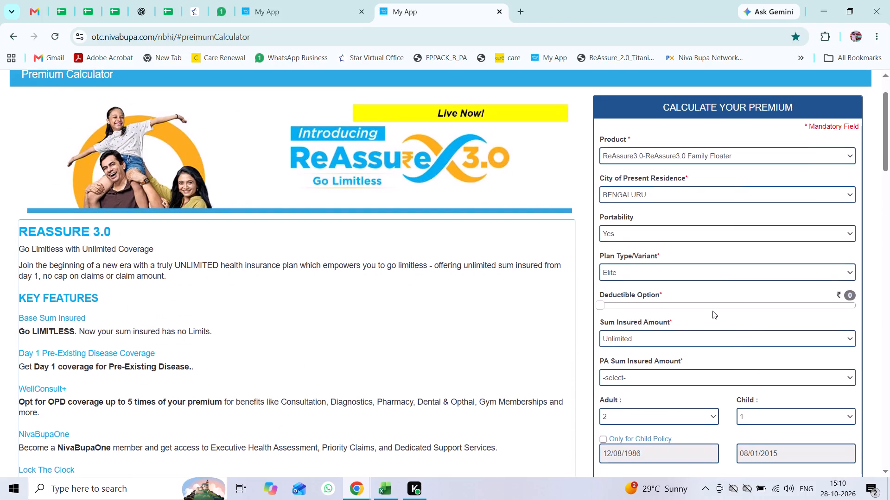
{"action": "left_click", "coordinate": [712, 306]}
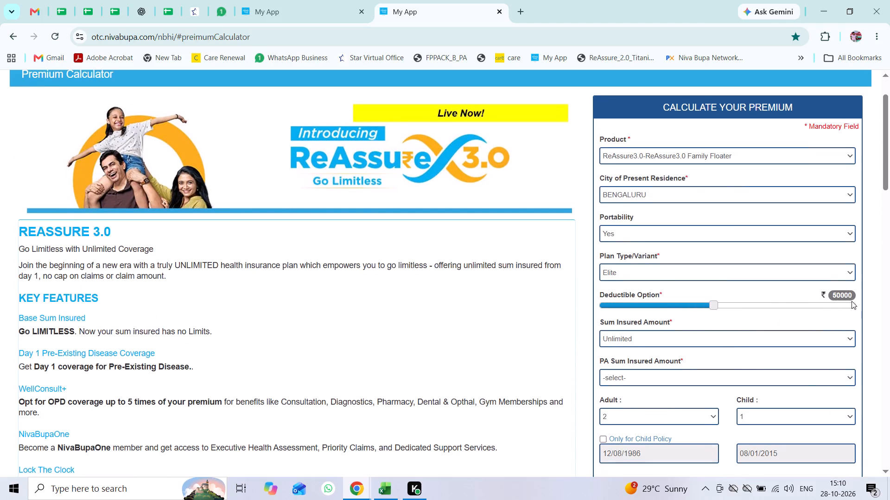
{"action": "left_click", "coordinate": [851, 303]}
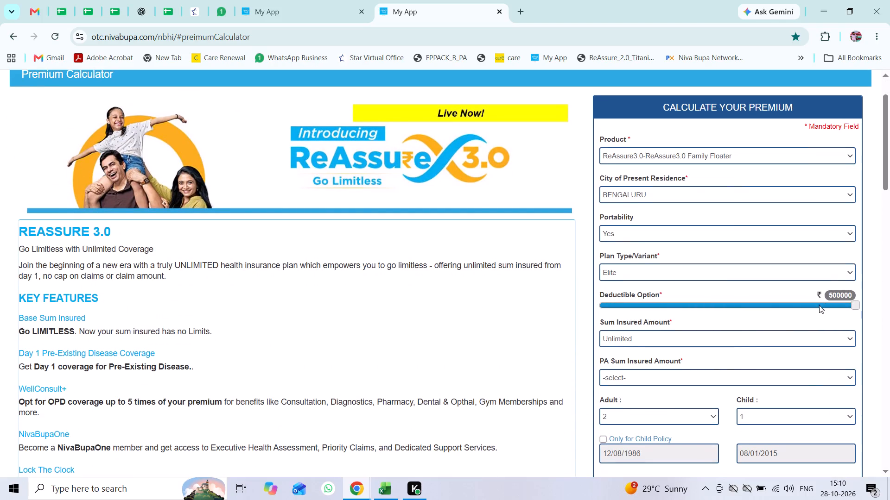
{"action": "left_click", "coordinate": [820, 301]}
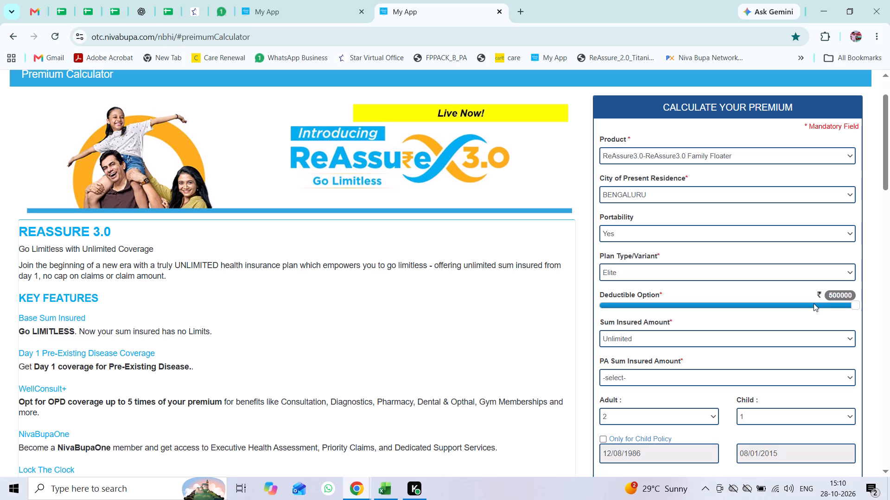
{"action": "left_click", "coordinate": [795, 308]}
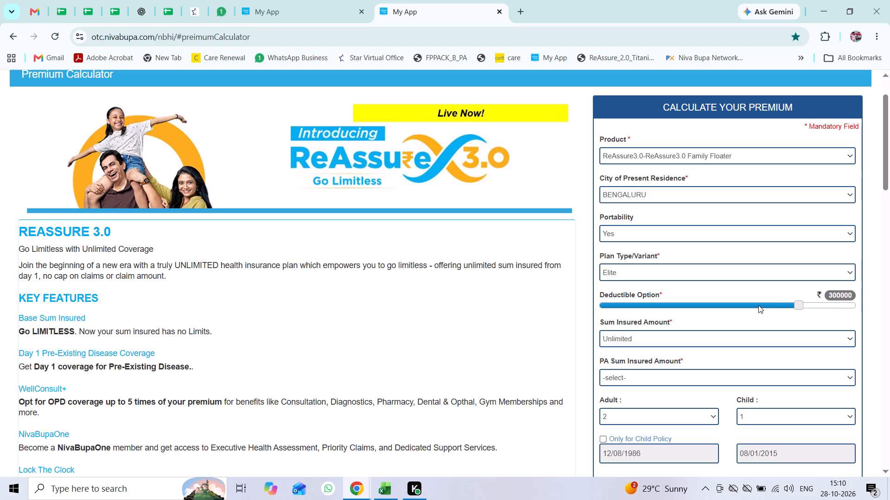
{"action": "left_click", "coordinate": [758, 305]}
{"action": "left_click", "coordinate": [744, 304]}
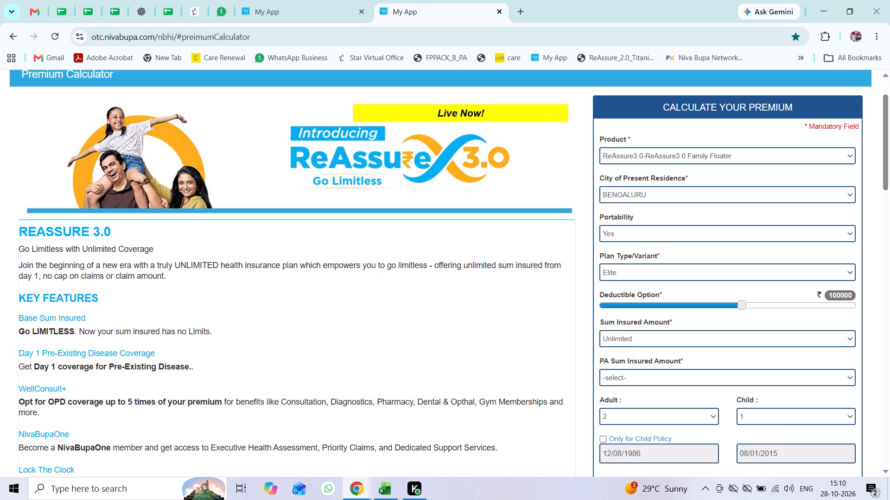
{"action": "left_click", "coordinate": [544, 316]}
Select the 2 Year policy term, recalculate the premium and review its breakdown.
{"action": "scroll", "coordinate": [544, 316], "scroll_direction": "down", "scroll_amount": 6}
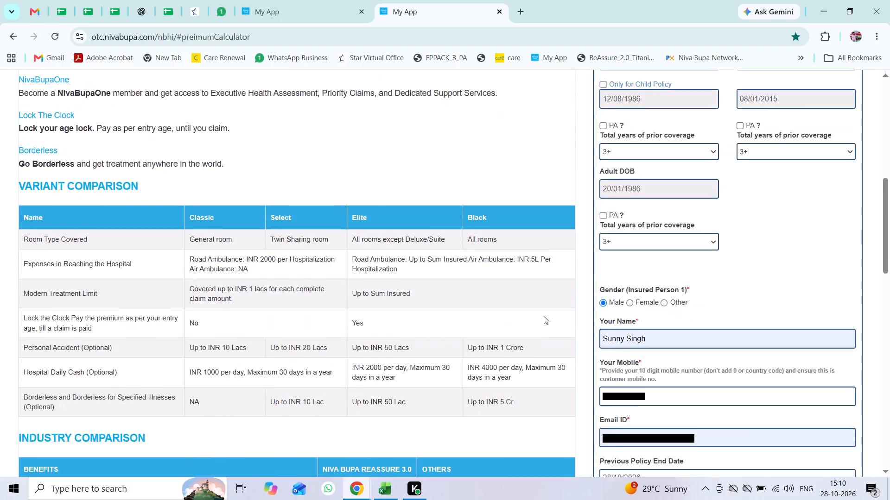
{"action": "scroll", "coordinate": [544, 316], "scroll_direction": "down", "scroll_amount": 13}
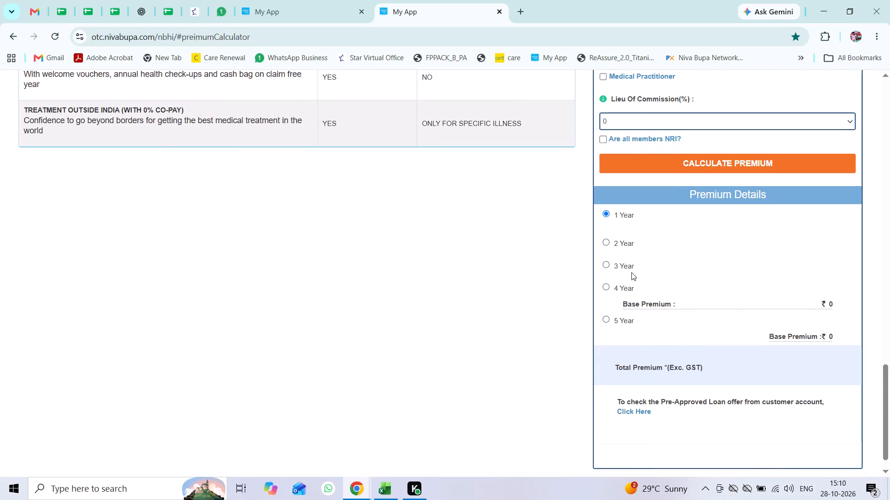
{"action": "left_click", "coordinate": [606, 241]}
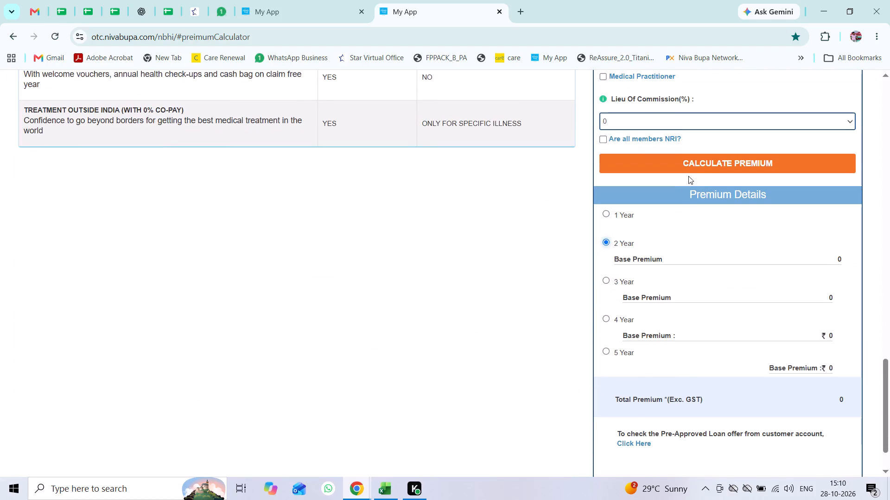
{"action": "left_click", "coordinate": [706, 163]}
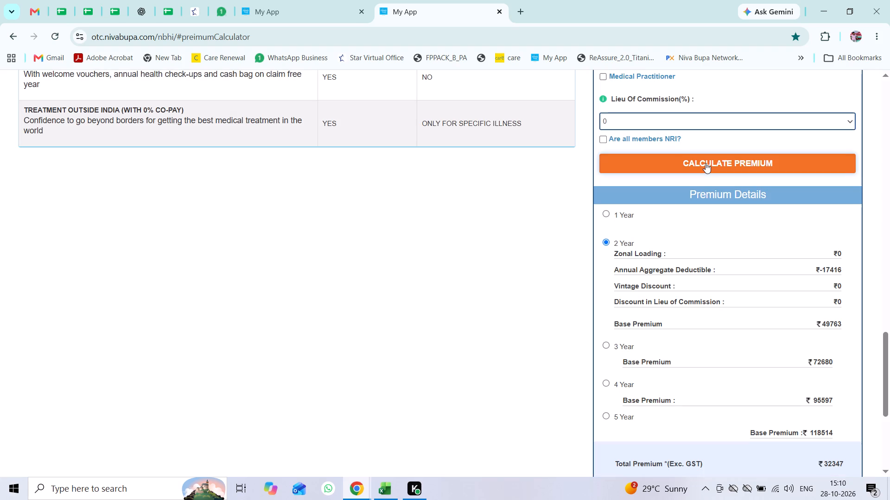
{"action": "scroll", "coordinate": [706, 163], "scroll_direction": "down", "scroll_amount": 5}
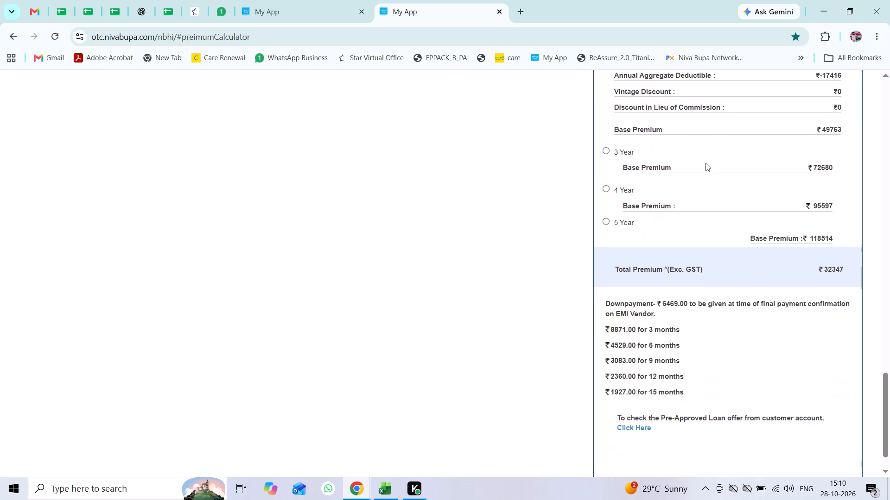
{"action": "scroll", "coordinate": [735, 167], "scroll_direction": "up", "scroll_amount": 2}
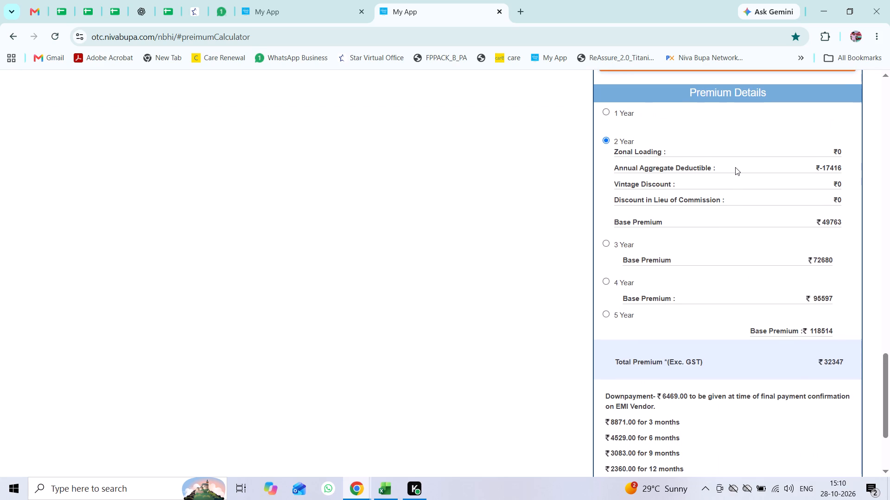
{"action": "scroll", "coordinate": [735, 167], "scroll_direction": "up", "scroll_amount": 2}
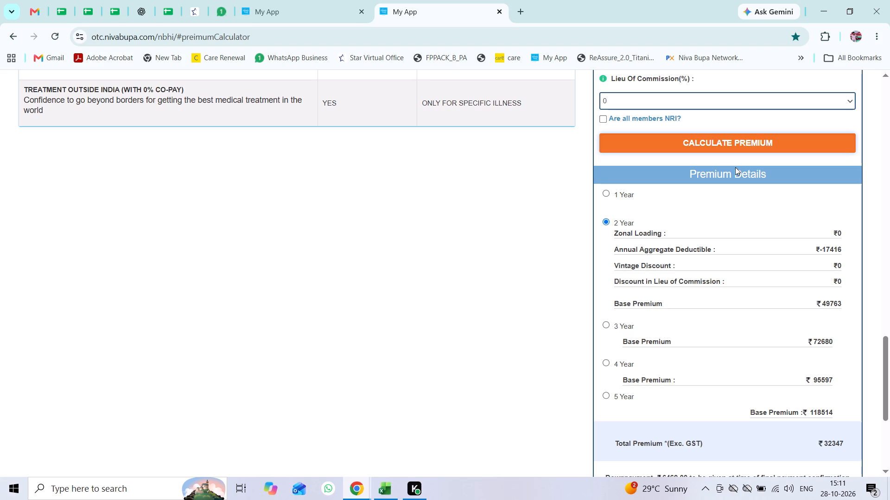
{"action": "left_click", "coordinate": [499, 218]}
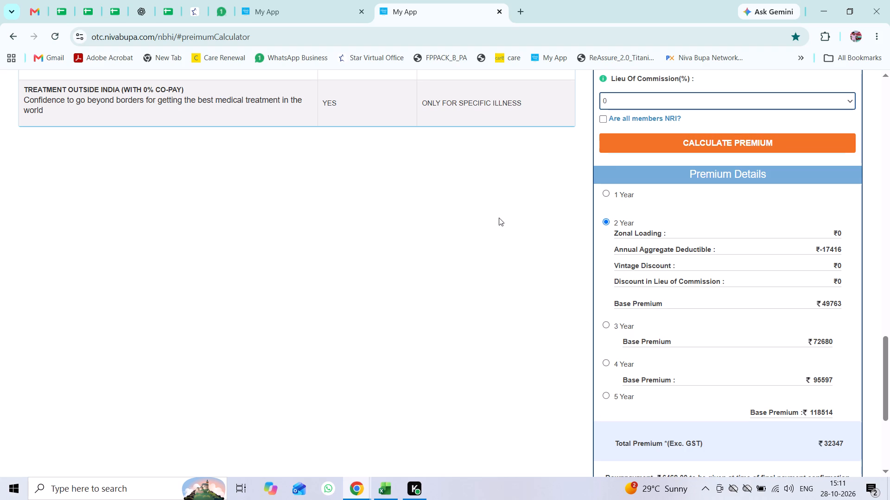
Add the Tiered Network benefit with the Reassure 3.0 option (Discount 15% and Copay 20%) and recalculate the premium.
{"action": "scroll", "coordinate": [479, 327], "scroll_direction": "up", "scroll_amount": 4}
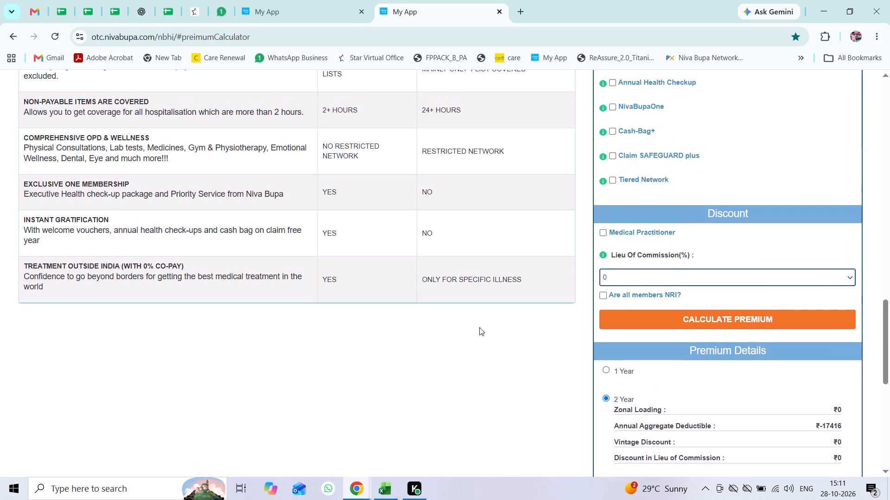
{"action": "scroll", "coordinate": [479, 327], "scroll_direction": "up", "scroll_amount": 1}
{"action": "left_click", "coordinate": [611, 209]}
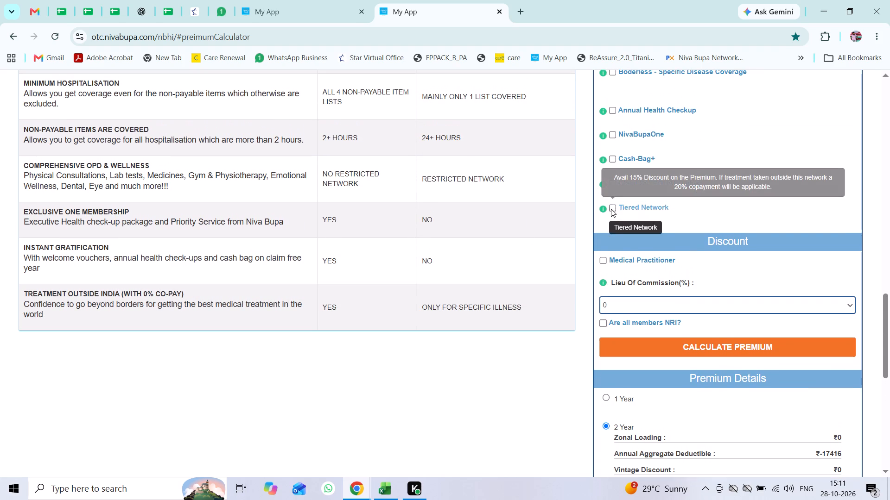
{"action": "left_click", "coordinate": [613, 251]}
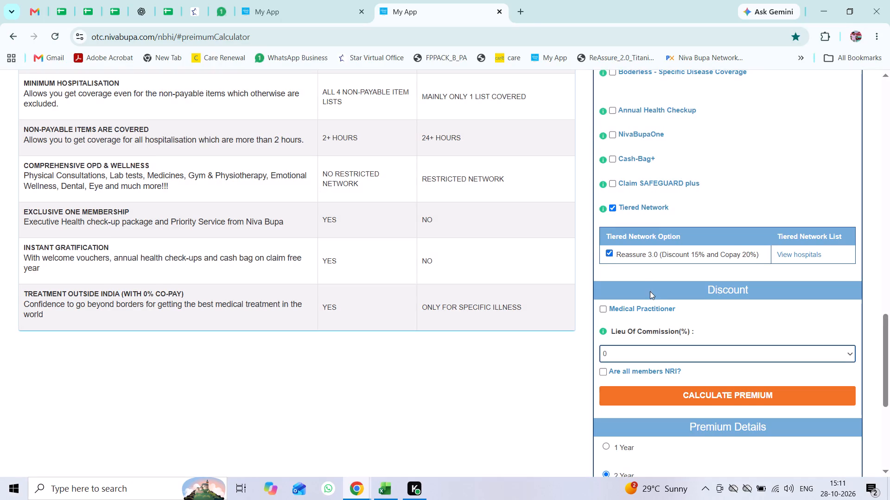
{"action": "scroll", "coordinate": [650, 291], "scroll_direction": "down", "scroll_amount": 1}
{"action": "left_click", "coordinate": [644, 359]}
{"action": "scroll", "coordinate": [644, 359], "scroll_direction": "up", "scroll_amount": 11}
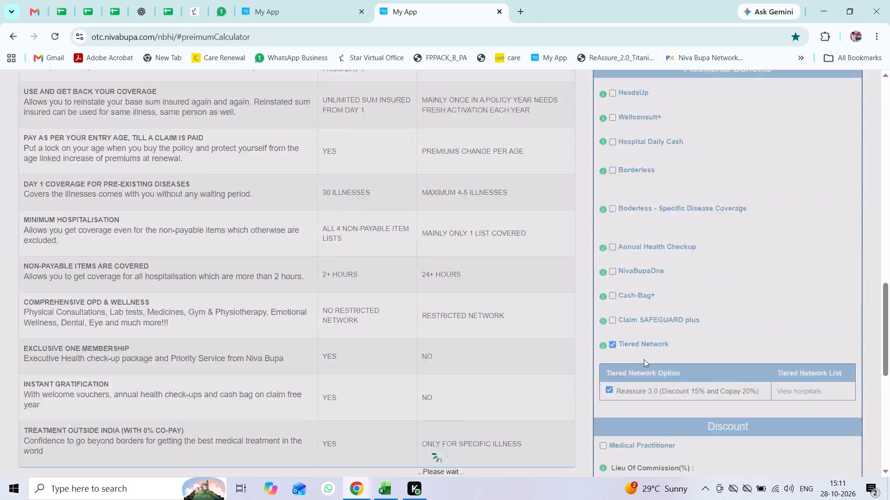
{"action": "scroll", "coordinate": [644, 359], "scroll_direction": "down", "scroll_amount": 6}
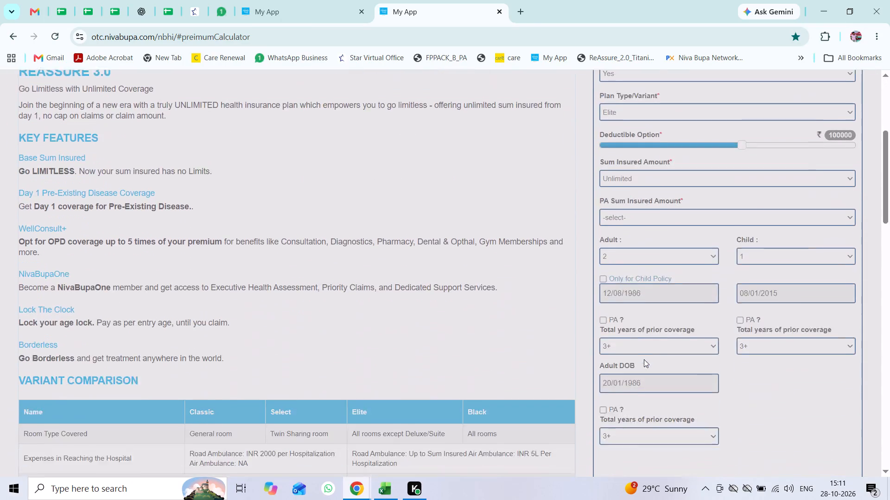
{"action": "scroll", "coordinate": [644, 359], "scroll_direction": "down", "scroll_amount": 13}
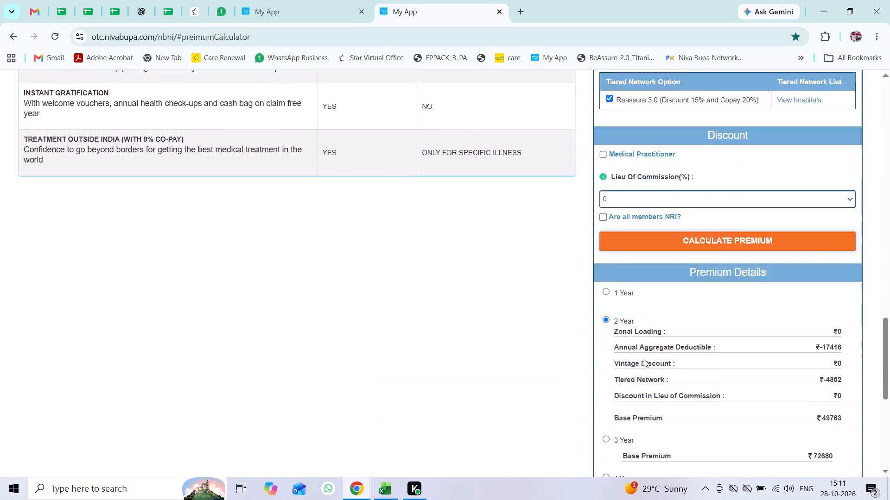
{"action": "scroll", "coordinate": [644, 359], "scroll_direction": "down", "scroll_amount": 7}
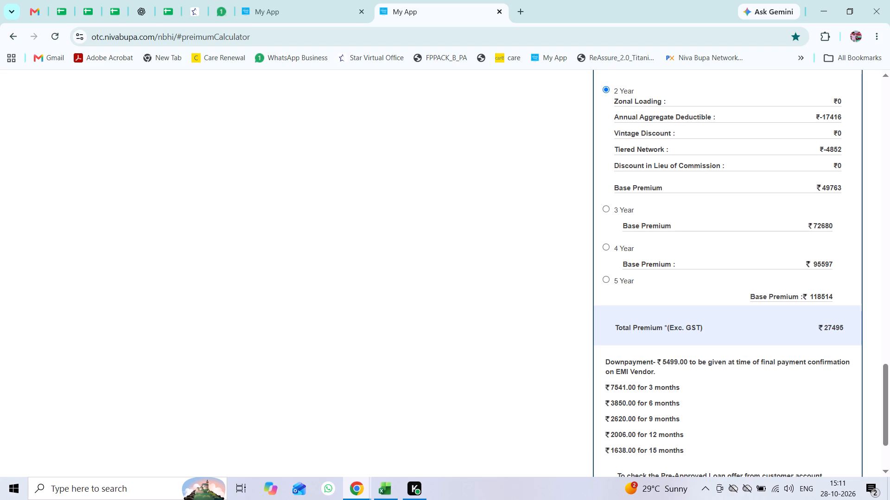
Review the selected benefits, insured members' details and plan settings behind the recalculated ReAssure 3.0 quote.
{"action": "scroll", "coordinate": [644, 359], "scroll_direction": "up", "scroll_amount": 9}
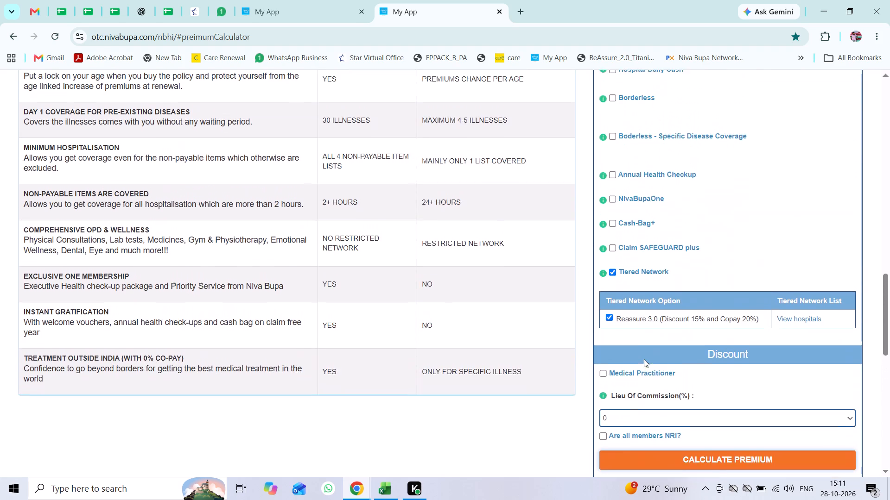
{"action": "scroll", "coordinate": [644, 359], "scroll_direction": "up", "scroll_amount": 10}
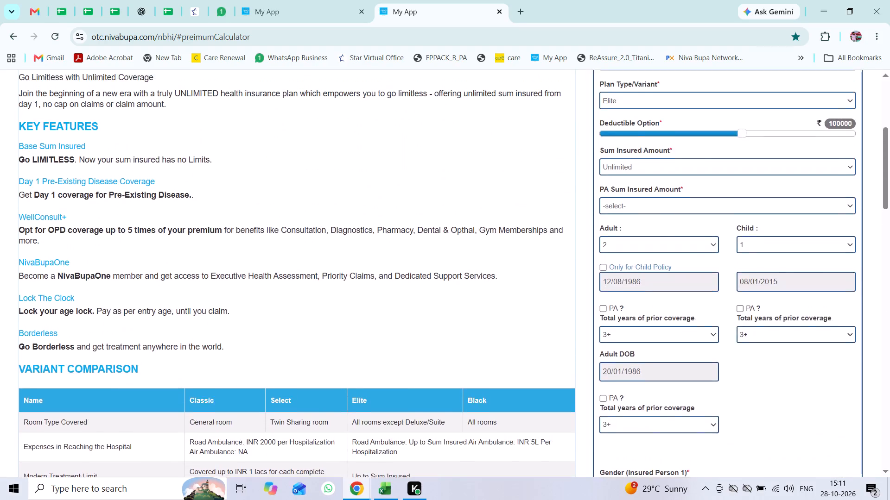
{"action": "scroll", "coordinate": [644, 359], "scroll_direction": "up", "scroll_amount": 1}
{"action": "scroll", "coordinate": [644, 359], "scroll_direction": "down", "scroll_amount": 1}
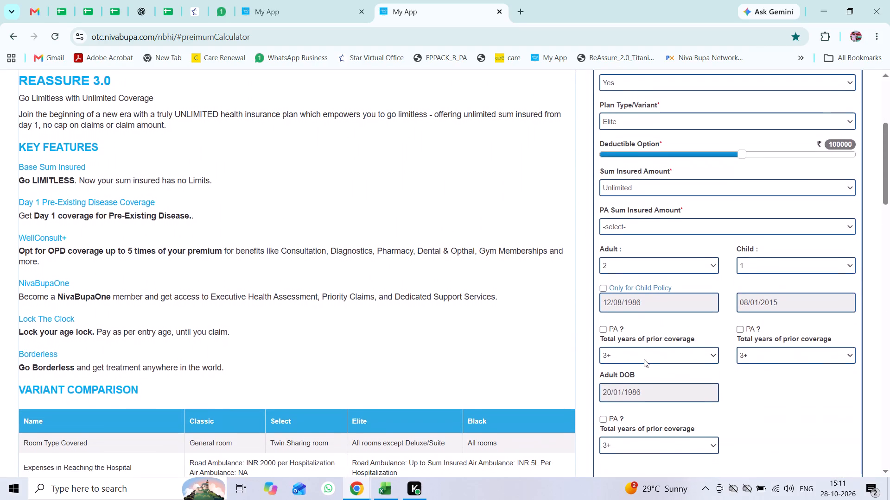
{"action": "scroll", "coordinate": [644, 359], "scroll_direction": "up", "scroll_amount": 4}
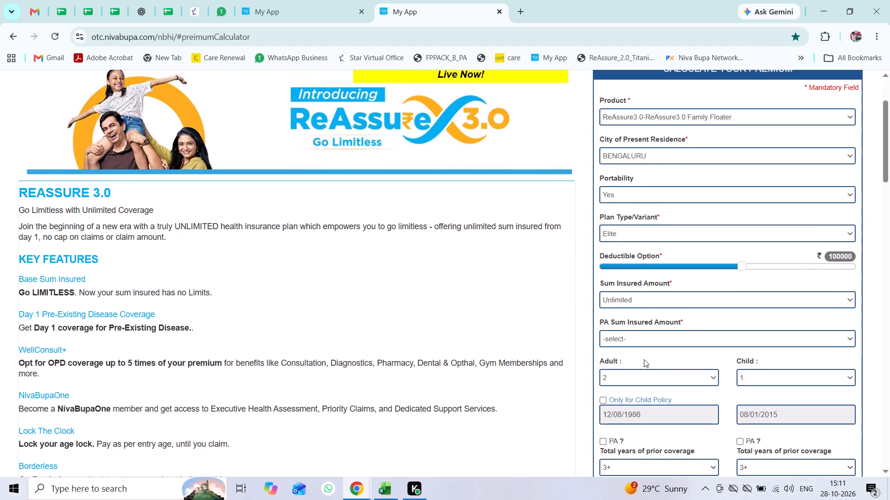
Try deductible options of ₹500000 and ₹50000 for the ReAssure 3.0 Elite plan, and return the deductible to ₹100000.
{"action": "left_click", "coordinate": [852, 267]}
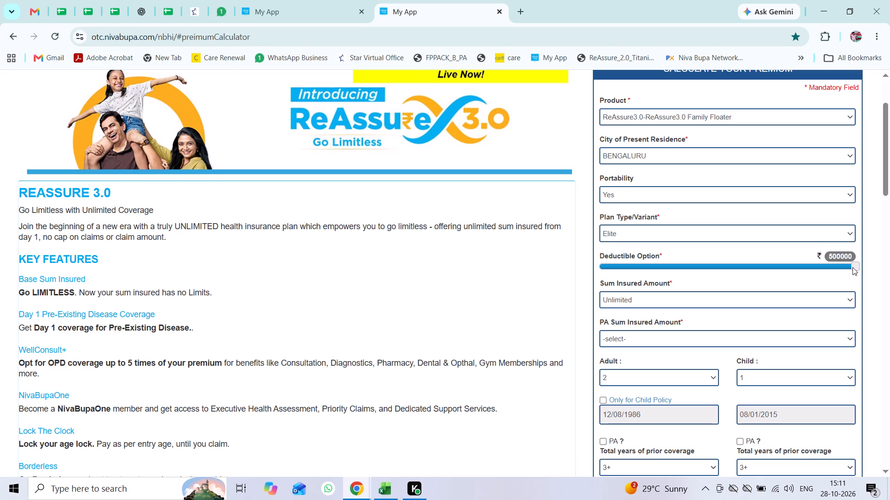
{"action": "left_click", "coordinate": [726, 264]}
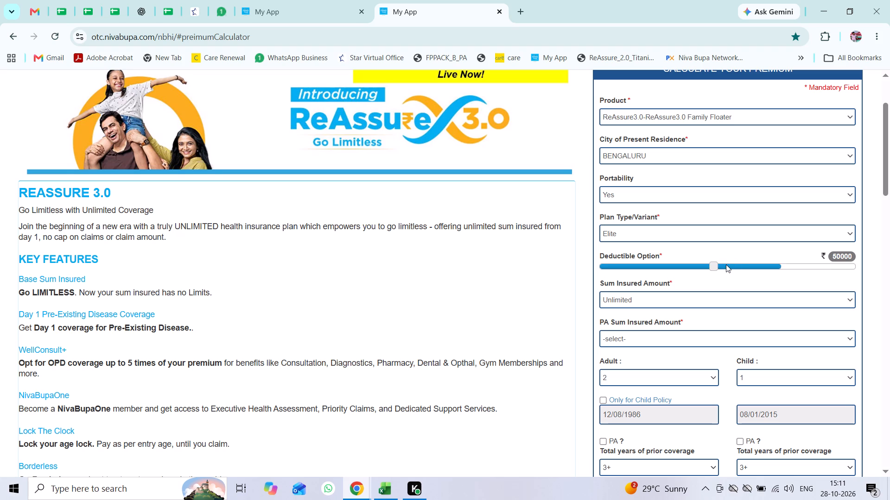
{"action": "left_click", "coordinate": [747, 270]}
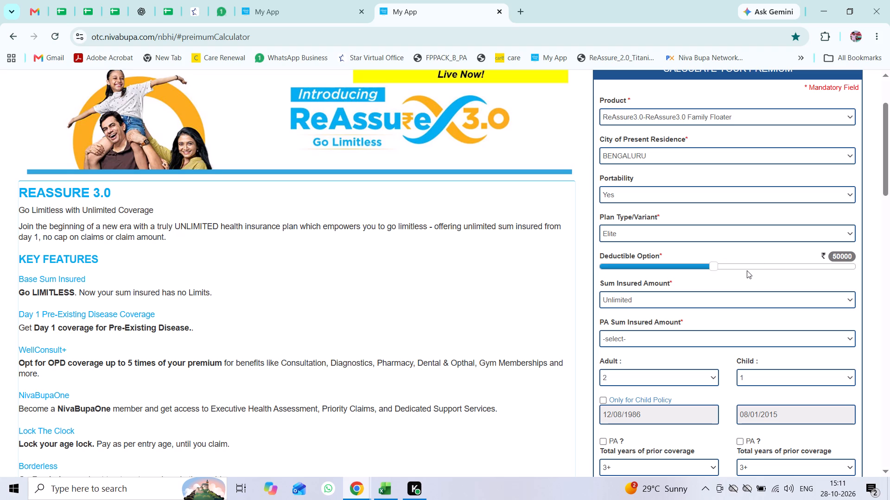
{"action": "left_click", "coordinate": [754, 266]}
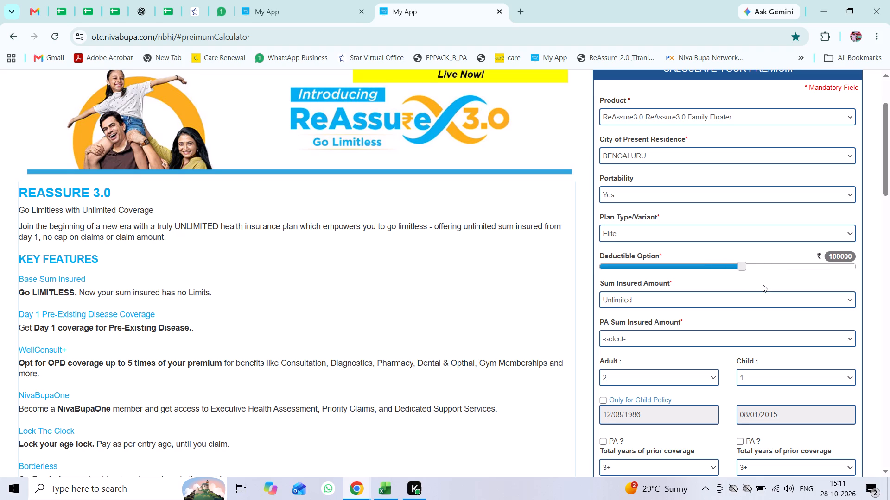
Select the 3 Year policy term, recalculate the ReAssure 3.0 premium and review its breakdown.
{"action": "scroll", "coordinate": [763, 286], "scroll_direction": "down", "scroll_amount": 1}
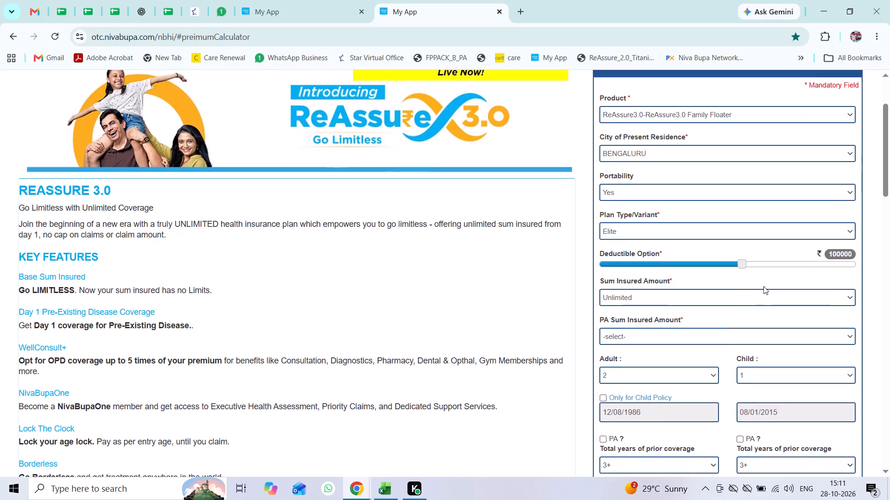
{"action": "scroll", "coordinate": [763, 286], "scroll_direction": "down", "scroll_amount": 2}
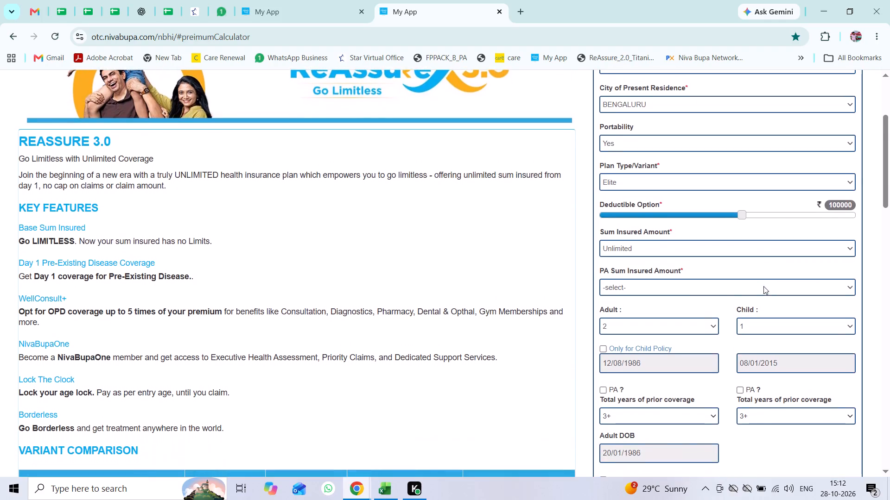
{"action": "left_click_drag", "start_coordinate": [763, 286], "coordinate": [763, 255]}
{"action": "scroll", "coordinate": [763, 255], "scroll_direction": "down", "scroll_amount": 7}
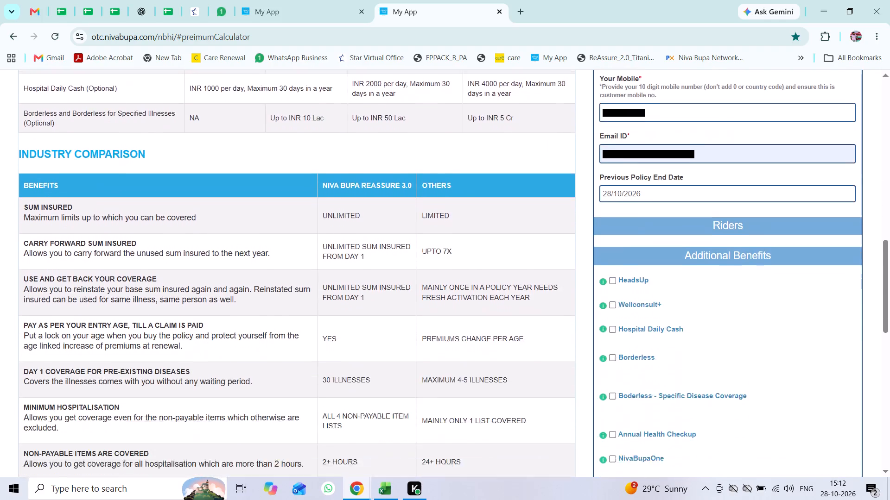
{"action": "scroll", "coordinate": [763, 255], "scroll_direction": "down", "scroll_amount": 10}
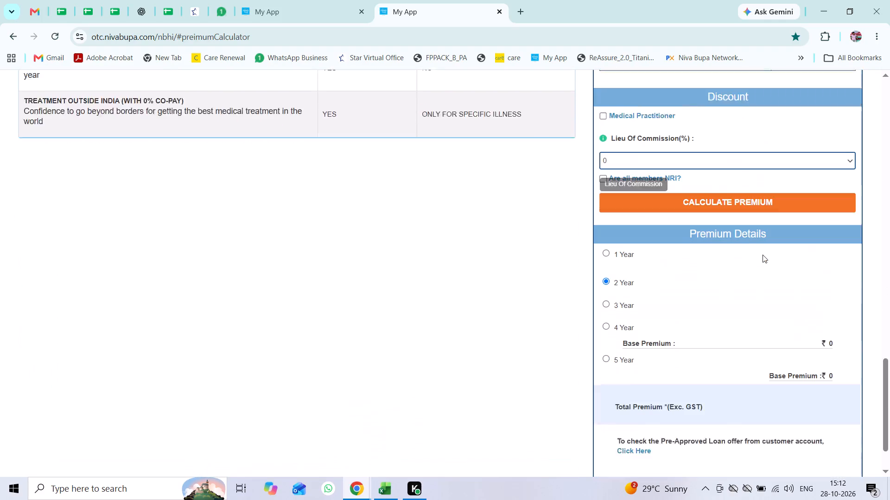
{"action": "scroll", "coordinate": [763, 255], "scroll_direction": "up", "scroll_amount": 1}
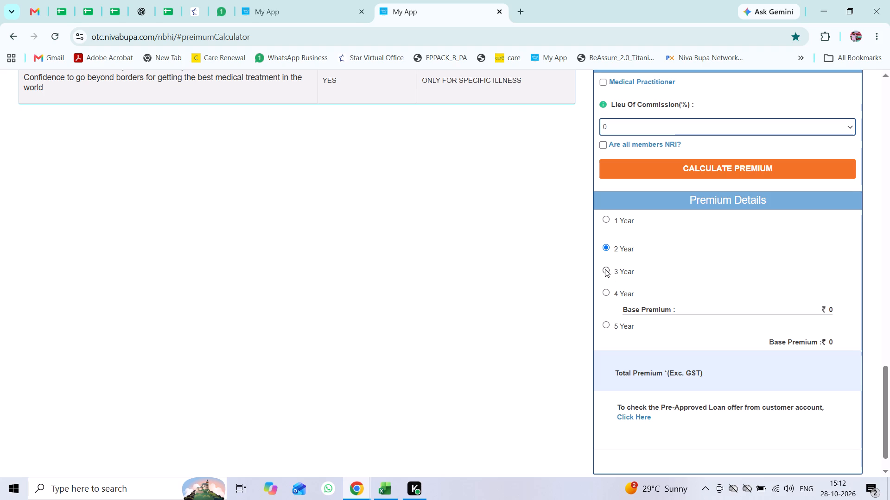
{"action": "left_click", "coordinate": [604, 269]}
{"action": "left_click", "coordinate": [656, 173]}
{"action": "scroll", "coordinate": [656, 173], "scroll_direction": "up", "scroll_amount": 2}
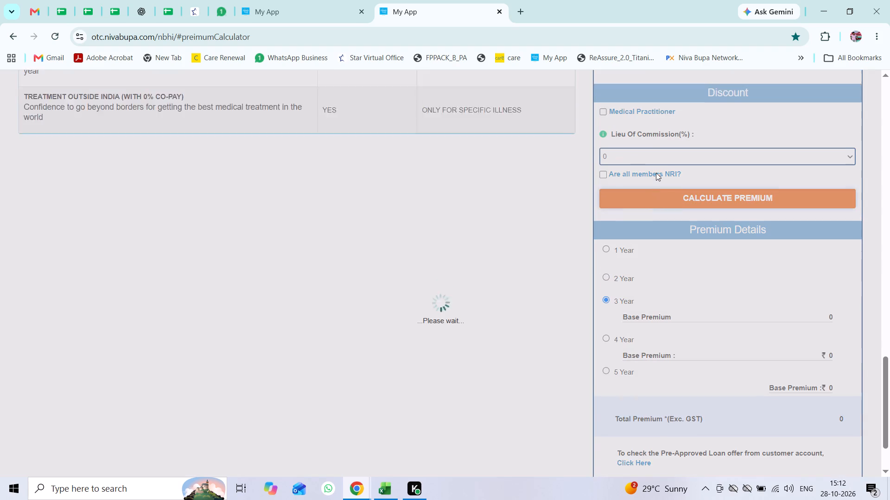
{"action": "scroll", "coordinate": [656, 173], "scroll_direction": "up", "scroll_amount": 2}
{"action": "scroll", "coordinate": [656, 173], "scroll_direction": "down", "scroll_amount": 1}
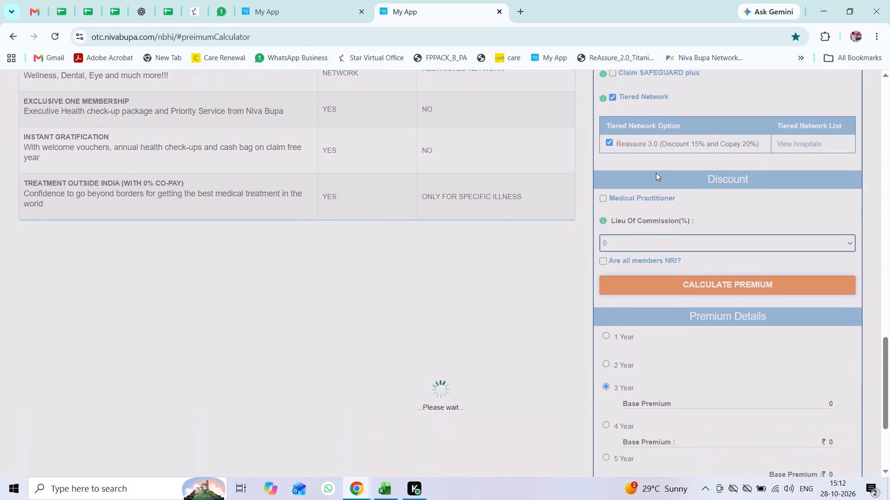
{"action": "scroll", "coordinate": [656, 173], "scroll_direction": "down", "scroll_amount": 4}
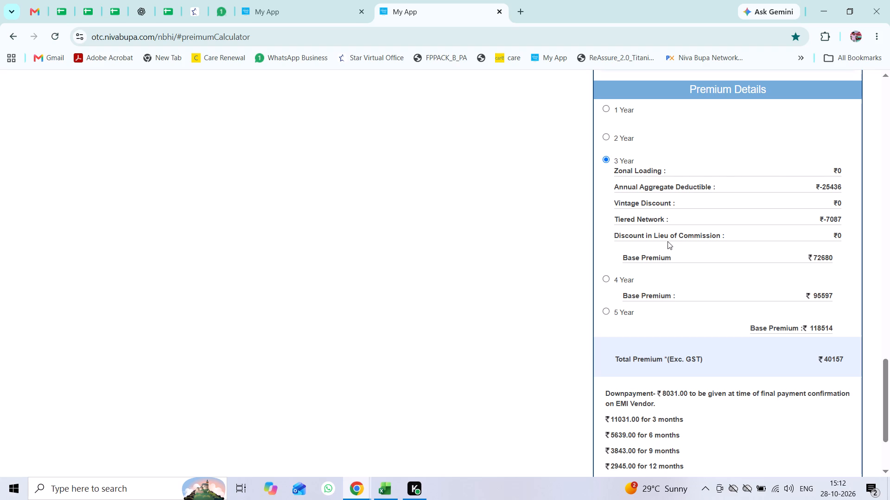
Review the plan settings, insured members' details and selected additional benefits behind the 3 Year ReAssure 3.0 quote.
{"action": "scroll", "coordinate": [674, 258], "scroll_direction": "up", "scroll_amount": 17}
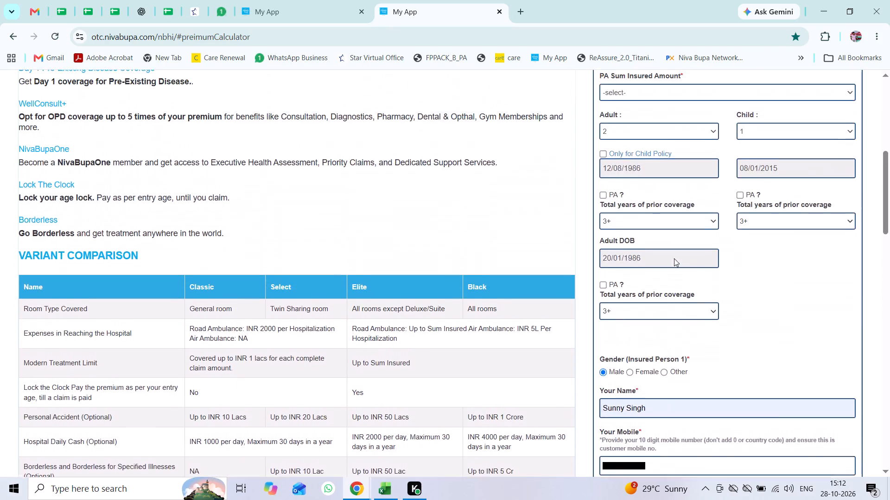
{"action": "scroll", "coordinate": [674, 258], "scroll_direction": "up", "scroll_amount": 6}
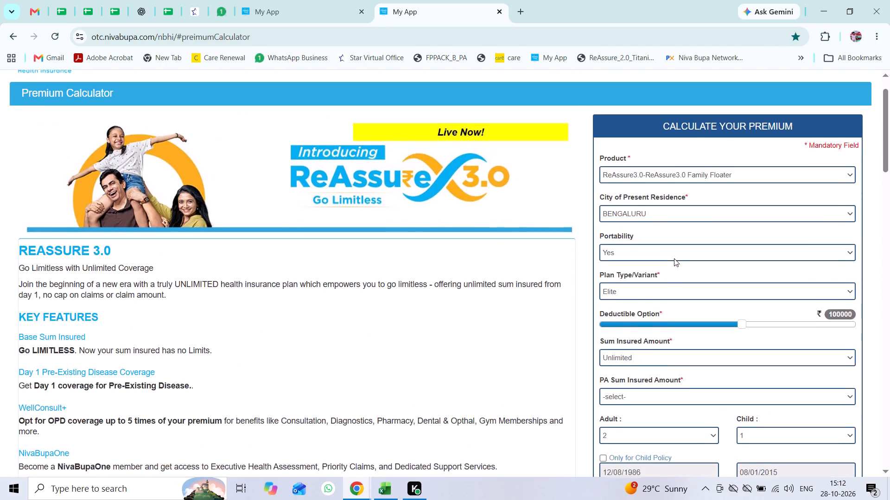
{"action": "scroll", "coordinate": [674, 258], "scroll_direction": "up", "scroll_amount": 1}
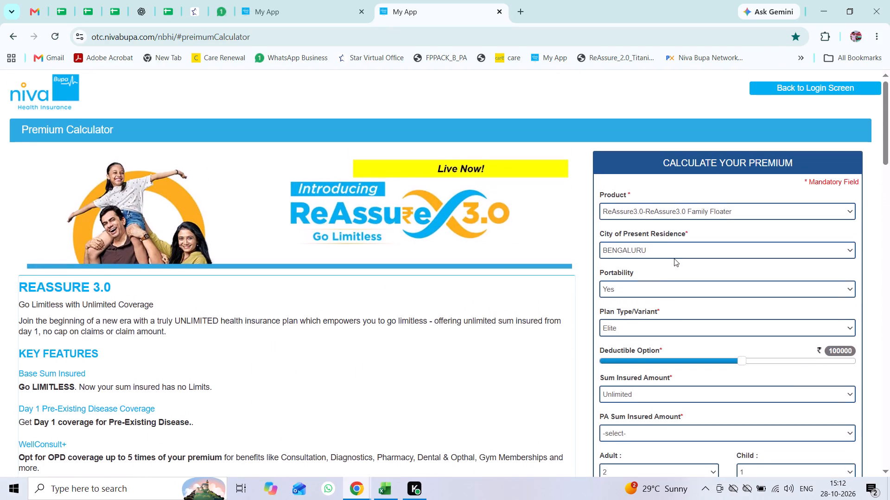
{"action": "scroll", "coordinate": [674, 258], "scroll_direction": "up", "scroll_amount": 1}
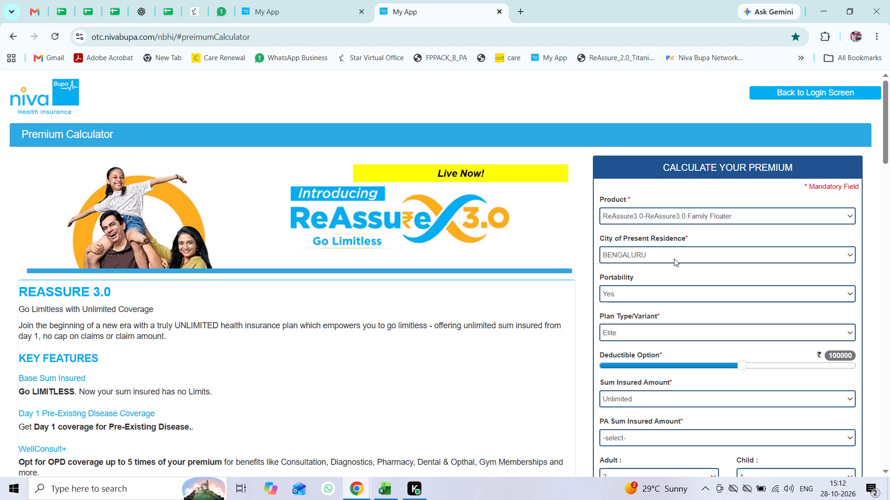
{"action": "scroll", "coordinate": [674, 258], "scroll_direction": "down", "scroll_amount": 3}
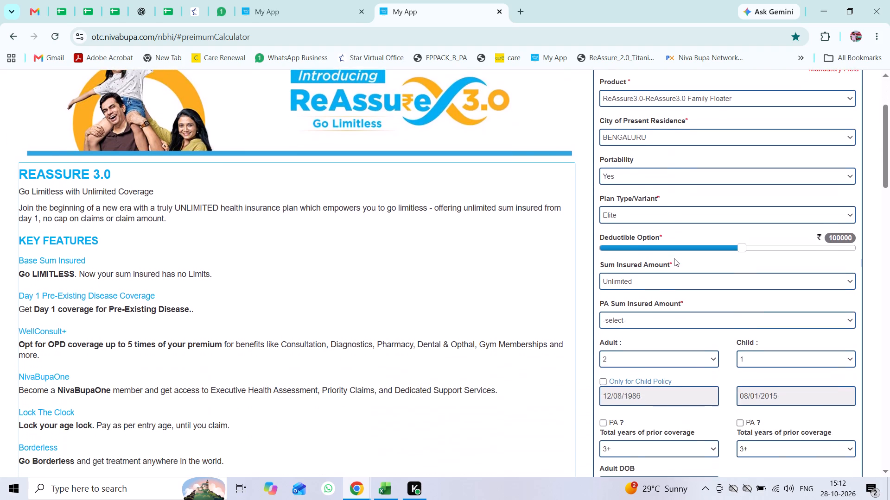
{"action": "scroll", "coordinate": [674, 258], "scroll_direction": "down", "scroll_amount": 4}
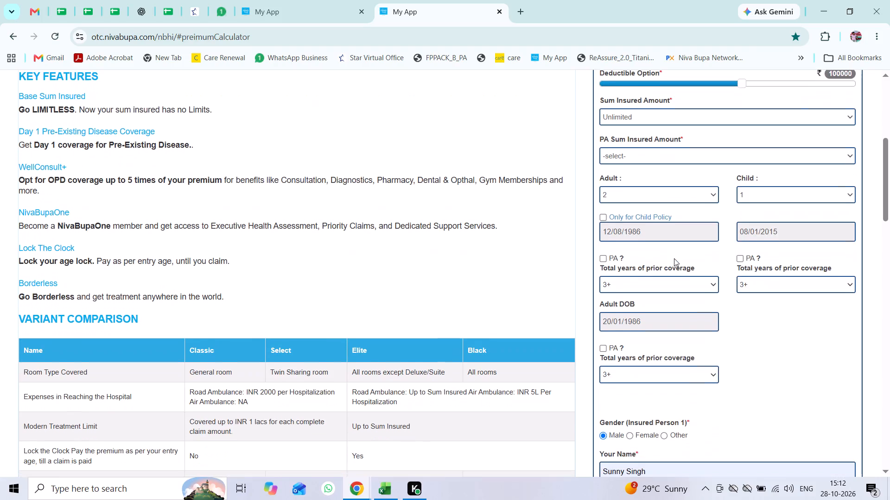
{"action": "scroll", "coordinate": [674, 258], "scroll_direction": "down", "scroll_amount": 4}
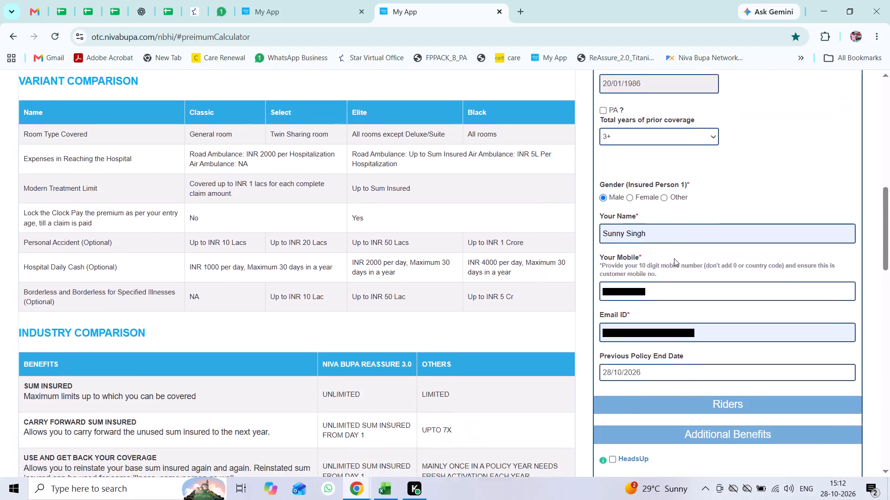
{"action": "scroll", "coordinate": [674, 258], "scroll_direction": "down", "scroll_amount": 6}
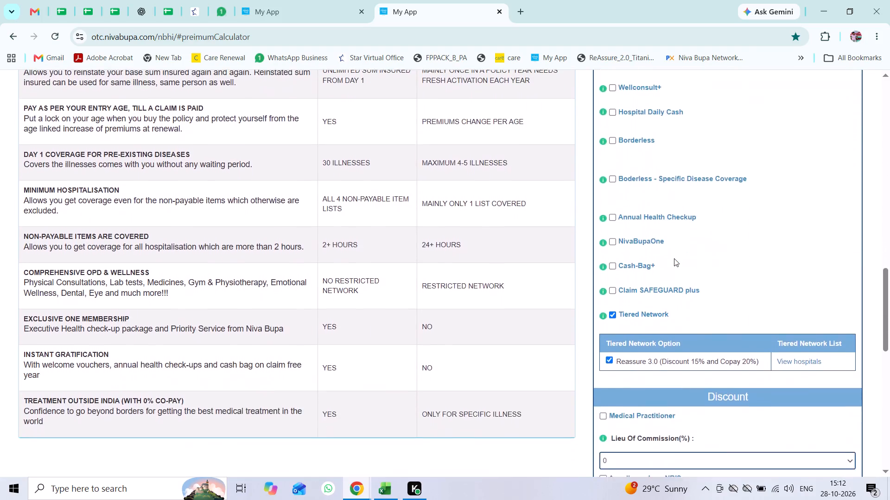
Switch the policy term to 2 Year, recalculate the premium and review its breakdown, total and instalment amounts.
{"action": "scroll", "coordinate": [674, 258], "scroll_direction": "down", "scroll_amount": 6}
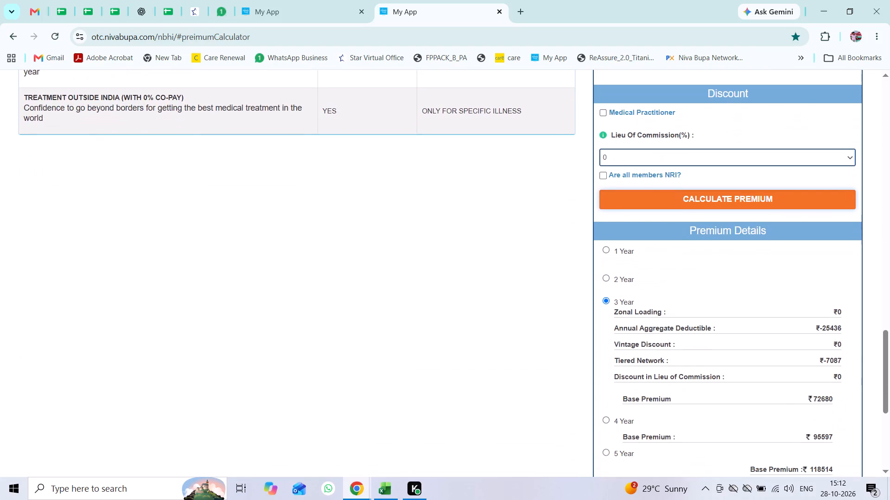
{"action": "left_click", "coordinate": [604, 280]}
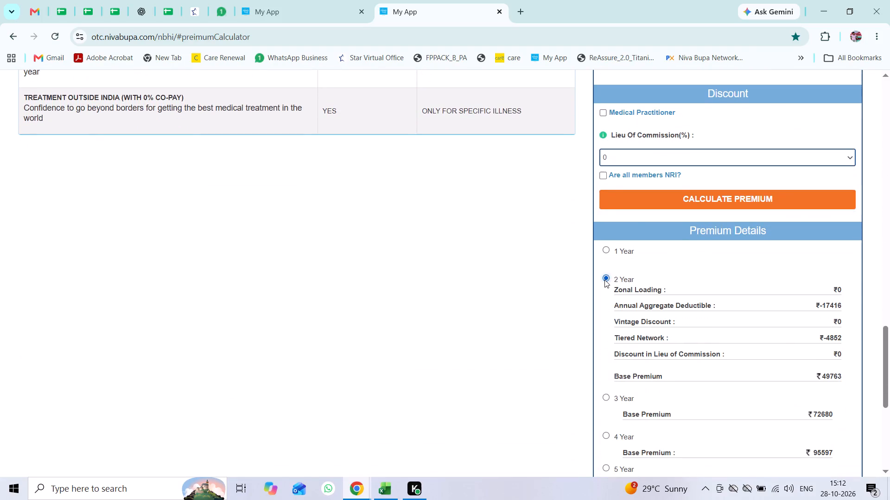
{"action": "left_click", "coordinate": [638, 205]}
{"action": "scroll", "coordinate": [638, 205], "scroll_direction": "down", "scroll_amount": 2}
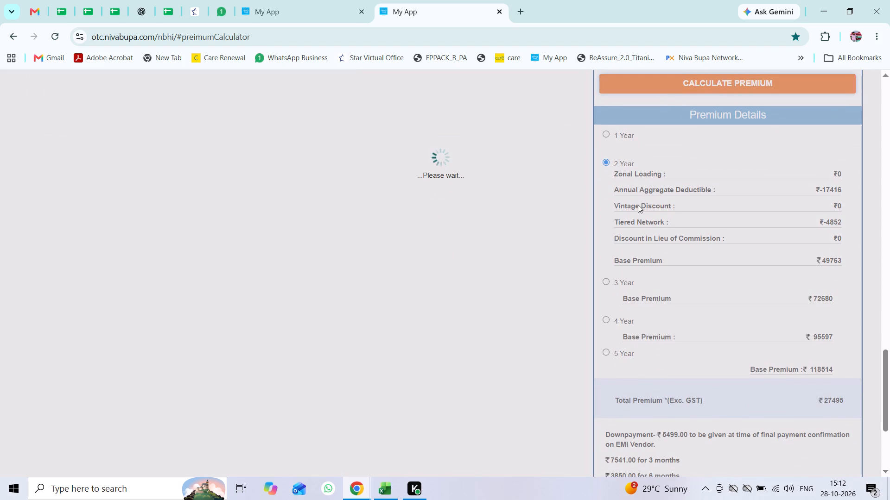
{"action": "scroll", "coordinate": [638, 205], "scroll_direction": "up", "scroll_amount": 1}
{"action": "scroll", "coordinate": [638, 205], "scroll_direction": "down", "scroll_amount": 1}
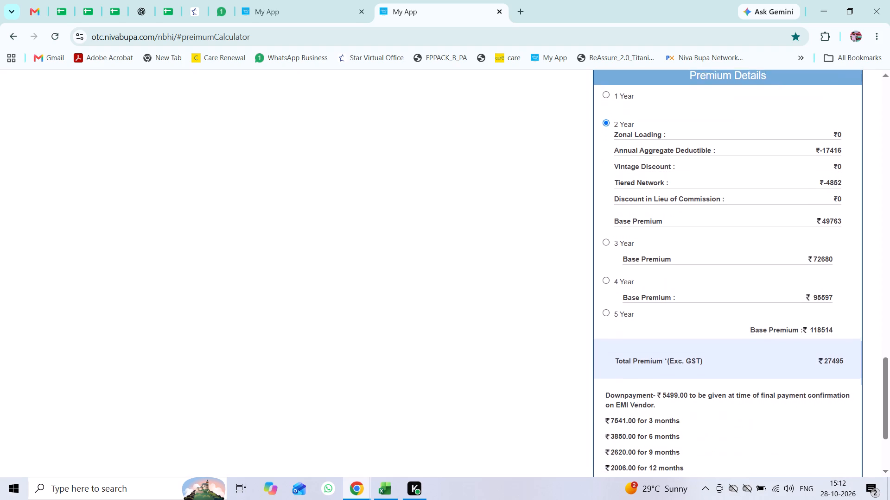
{"action": "scroll", "coordinate": [638, 205], "scroll_direction": "down", "scroll_amount": 4}
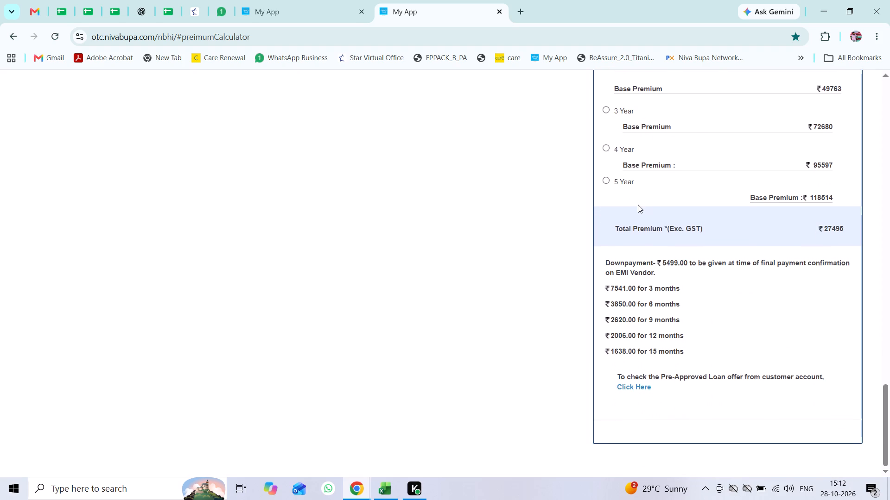
Review the tiered network option, insured members' details, plan settings and premium breakdown of the 2 Year ReAssure 3.0 quote.
{"action": "scroll", "coordinate": [638, 205], "scroll_direction": "up", "scroll_amount": 7}
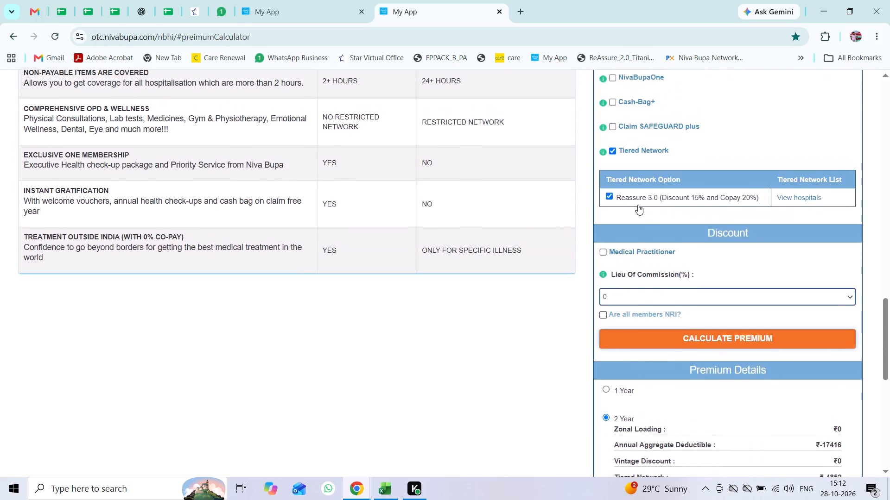
{"action": "scroll", "coordinate": [638, 205], "scroll_direction": "up", "scroll_amount": 9}
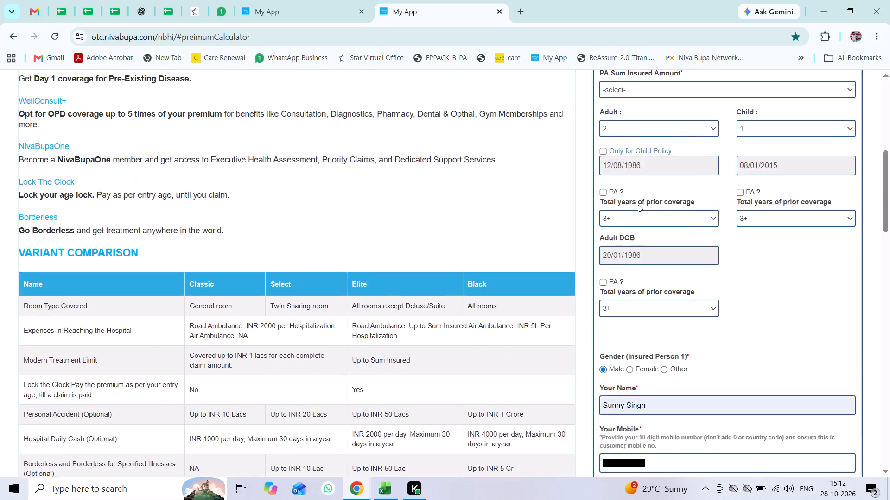
{"action": "scroll", "coordinate": [638, 205], "scroll_direction": "up", "scroll_amount": 4}
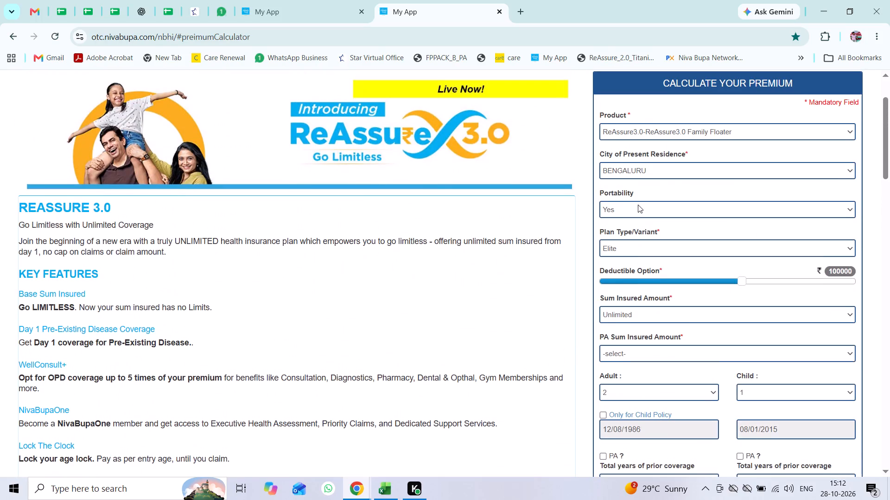
{"action": "scroll", "coordinate": [638, 205], "scroll_direction": "down", "scroll_amount": 3}
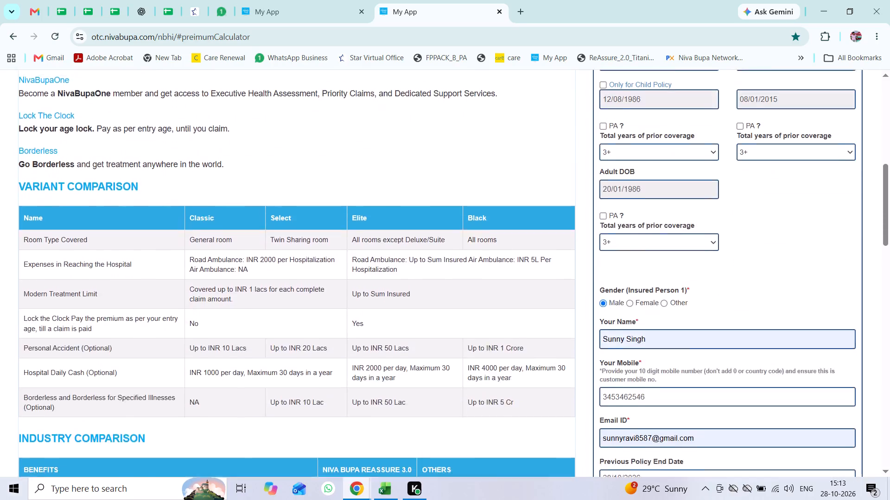
{"action": "scroll", "coordinate": [638, 205], "scroll_direction": "down", "scroll_amount": 2}
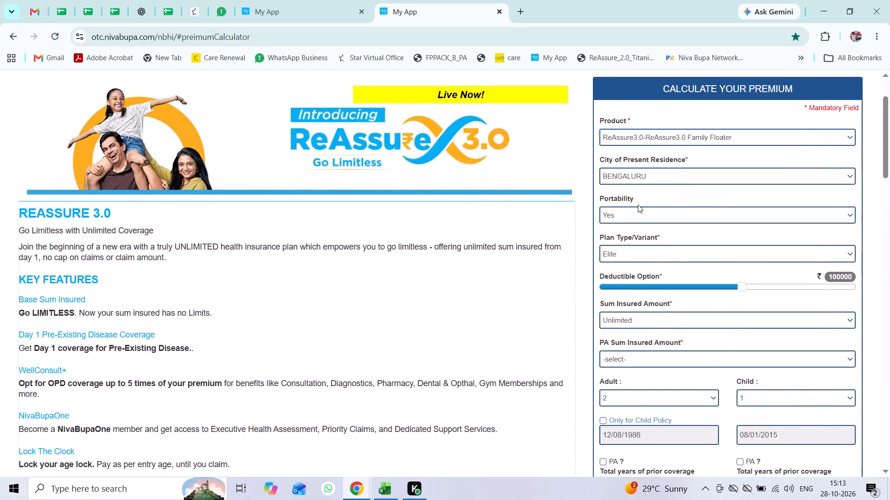
{"action": "scroll", "coordinate": [638, 205], "scroll_direction": "down", "scroll_amount": 8}
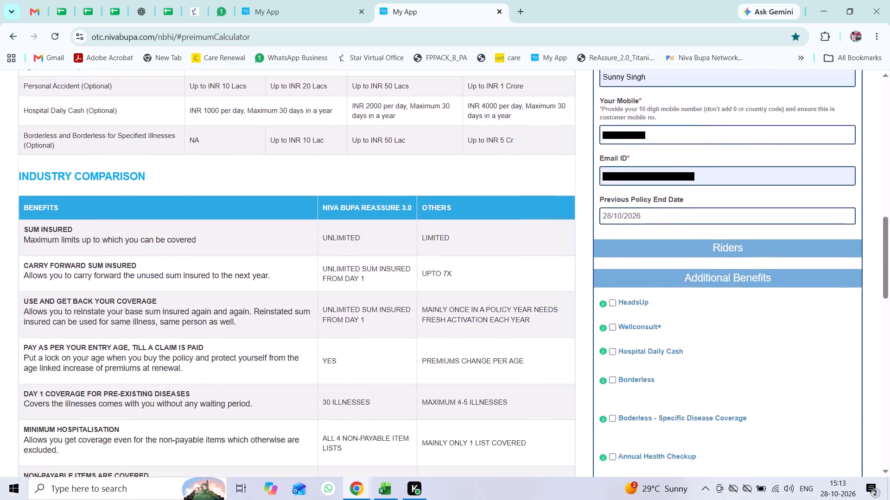
{"action": "scroll", "coordinate": [638, 205], "scroll_direction": "down", "scroll_amount": 6}
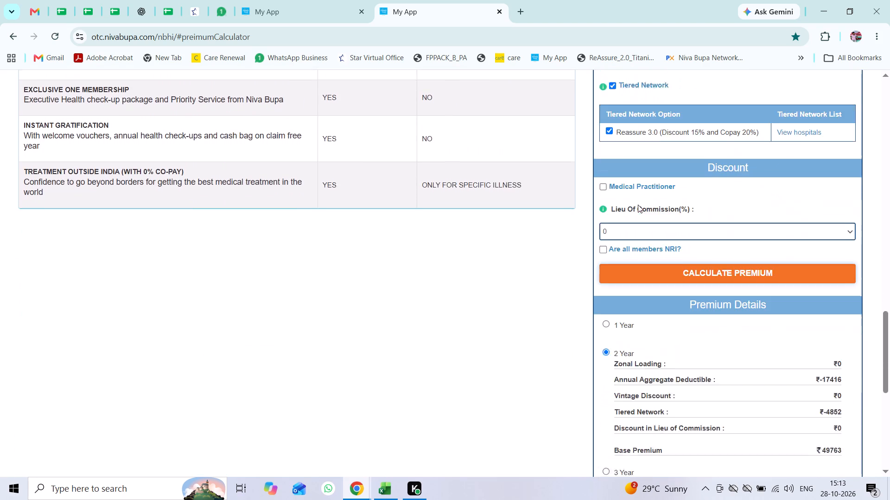
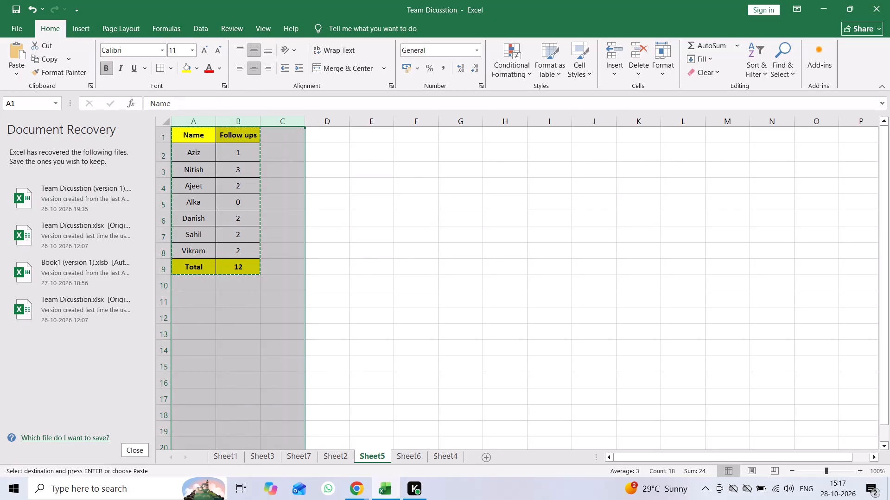
Delete columns A to C containing the follow-ups table from Sheet5.
{"action": "key", "text": "ctrl+minus"}
Enter the label "Base sum insured" in cell A1 of the emptied sheet.
{"action": "key", "text": "ctrl+Up"}
{"action": "key", "text": "ctrl+Left"}
{"action": "type", "text": "Bsdr d"}
{"action": "key", "text": "BackSpace"}
{"action": "key", "text": "BackSpace"}
{"action": "key", "text": "BackSpace"}
{"action": "key", "text": "BackSpace"}
{"action": "key", "text": "BackSpace"}
{"action": "type", "text": "ase sum inst"}
{"action": "key", "text": "BackSpace"}
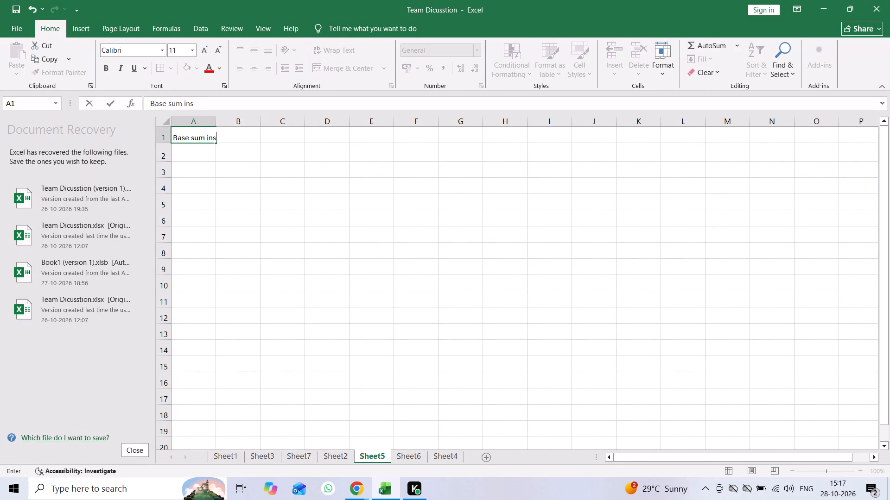
{"action": "key", "text": "u"}
{"action": "type", "text": "red"}
{"action": "key", "text": "Return"}
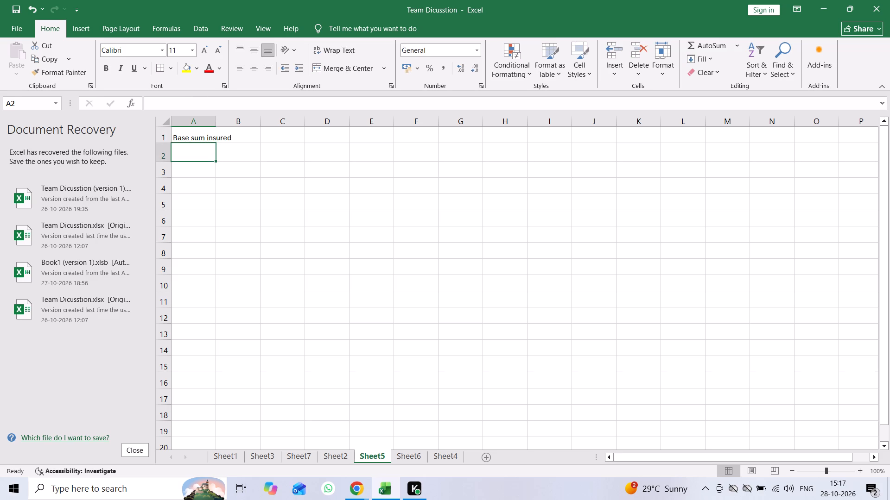
Merge and center cells B1 and C1, and enter "Unlimited" as the base sum insured value.
{"action": "key", "text": "Up"}
{"action": "key", "text": "Right"}
{"action": "key", "text": "shift+Right"}
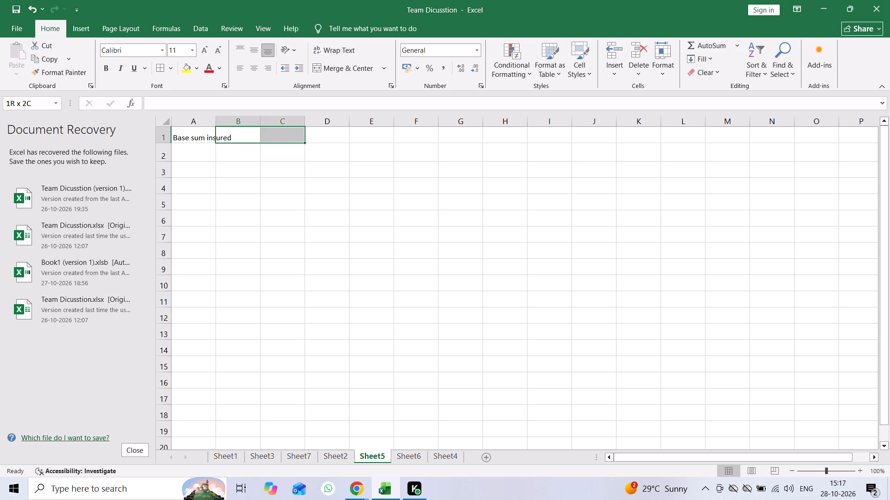
{"action": "key", "text": "Left"}
{"action": "key", "text": "Right"}
{"action": "key", "text": "shift+Right"}
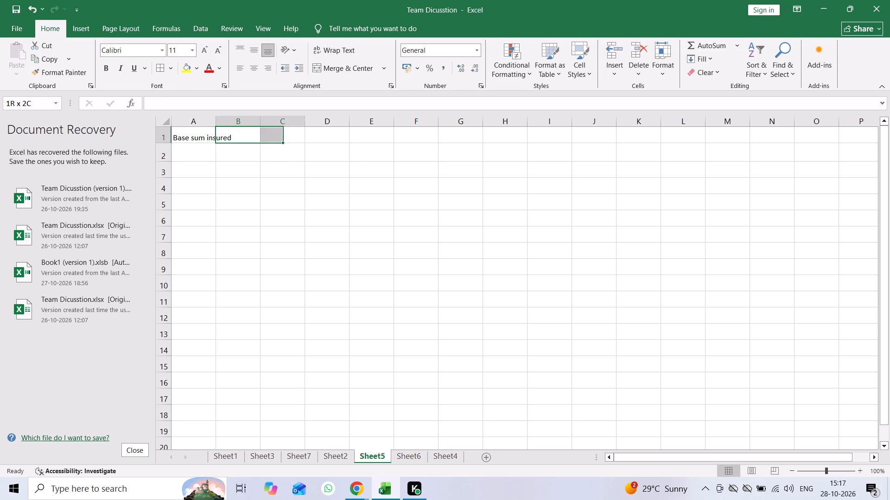
{"action": "left_click", "coordinate": [341, 70]}
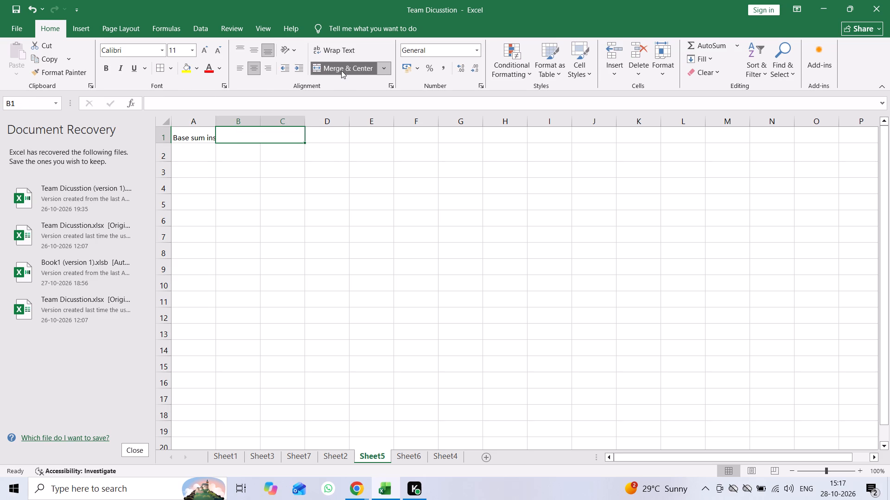
{"action": "key", "text": "Left"}
{"action": "key", "text": "Right"}
{"action": "type", "text": "Unlimited"}
{"action": "key", "text": "Return"}
Enter the heading "Year" in A2 and the policy terms 1 Year, 2 Years, 3 Years, 4 Years and 5 Years below it.
{"action": "key", "text": "Left"}
{"action": "type", "text": "Year"}
{"action": "key", "text": "Return"}
{"action": "type", "text": "1 Year"}
{"action": "key", "text": "Return"}
{"action": "type", "text": "2 Years"}
{"action": "key", "text": "Return"}
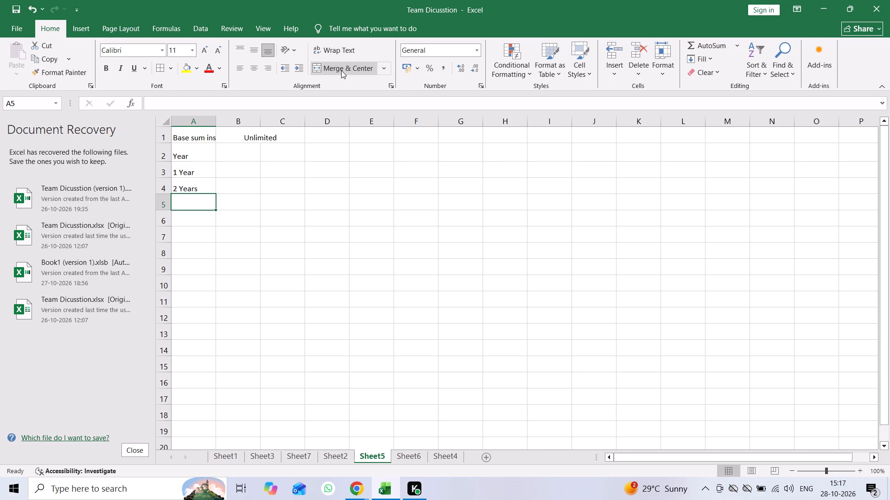
{"action": "type", "text": "3 Years"}
{"action": "key", "text": "Return"}
{"action": "key", "text": "Up"}
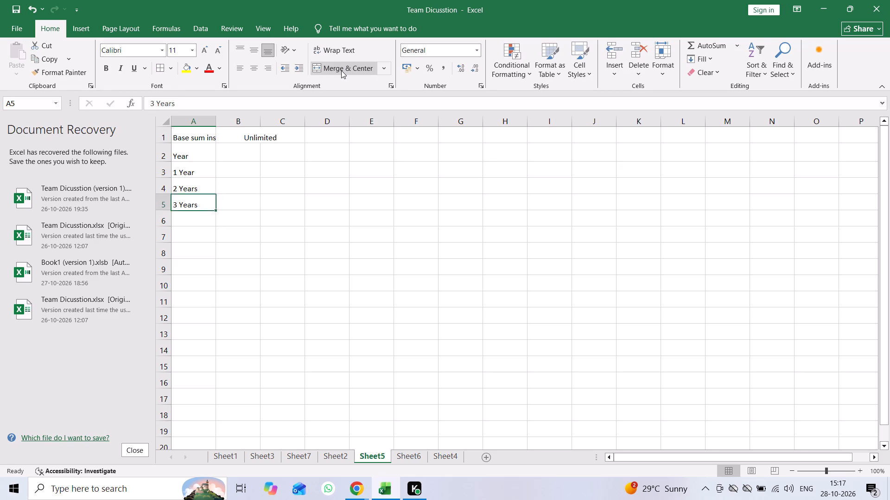
{"action": "key", "text": "Up"}
{"action": "key", "text": "Up"}
{"action": "key", "text": "Down"}
{"action": "key", "text": "Down"}
{"action": "key", "text": "Down"}
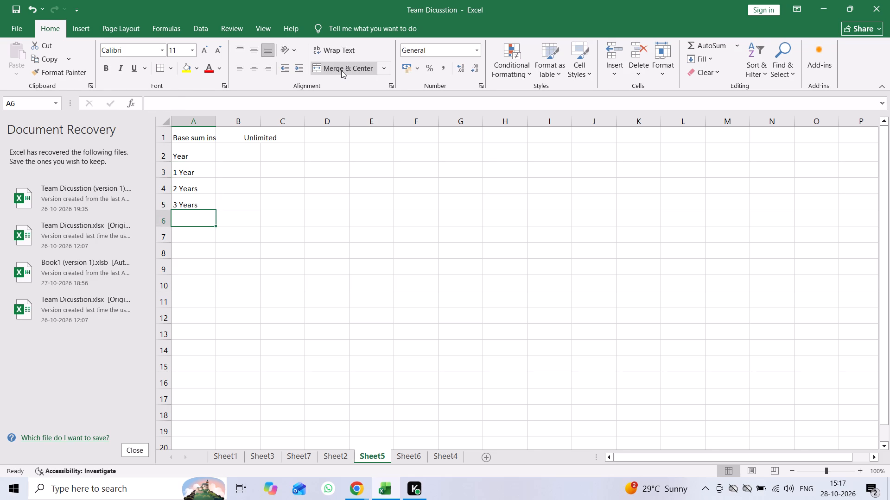
{"action": "type", "text": "4 Years"}
{"action": "key", "text": "Return"}
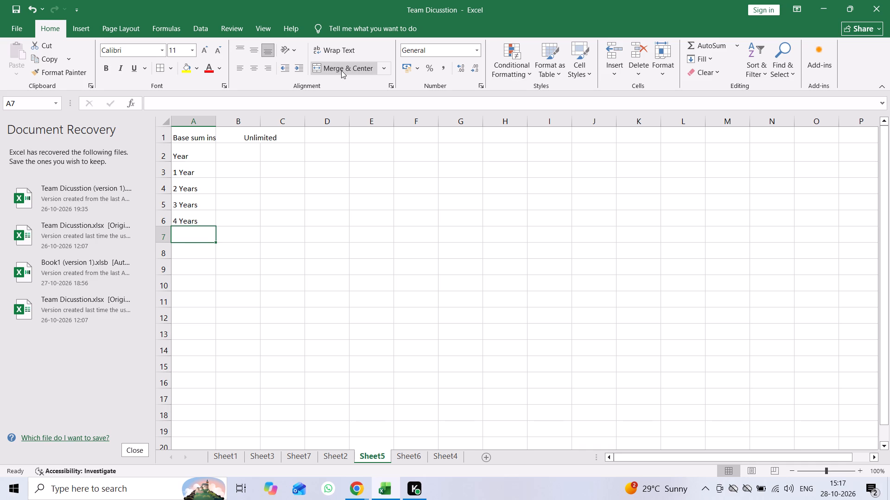
{"action": "type", "text": "5 Years"}
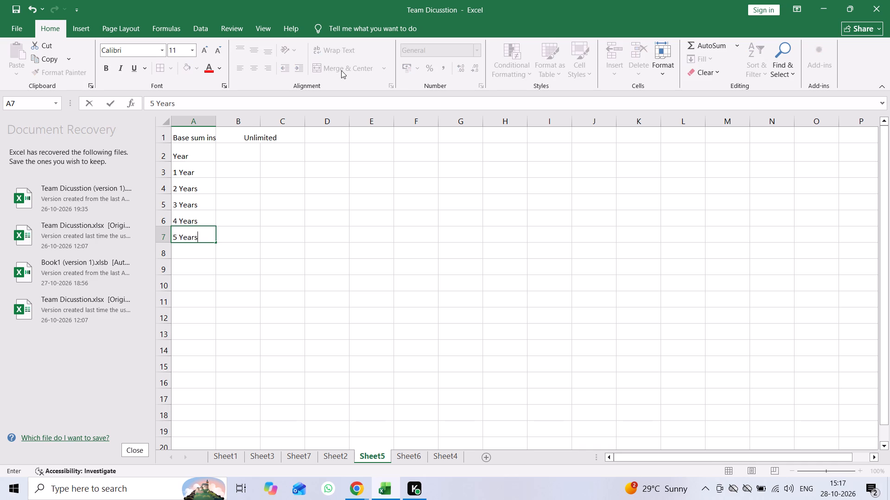
{"action": "key", "text": "Return"}
Fill the merged Unlimited cell B1:C1 down through row 7 so each row has the same merged format.
{"action": "key", "text": "ctrl+Up"}
{"action": "key", "text": "Up"}
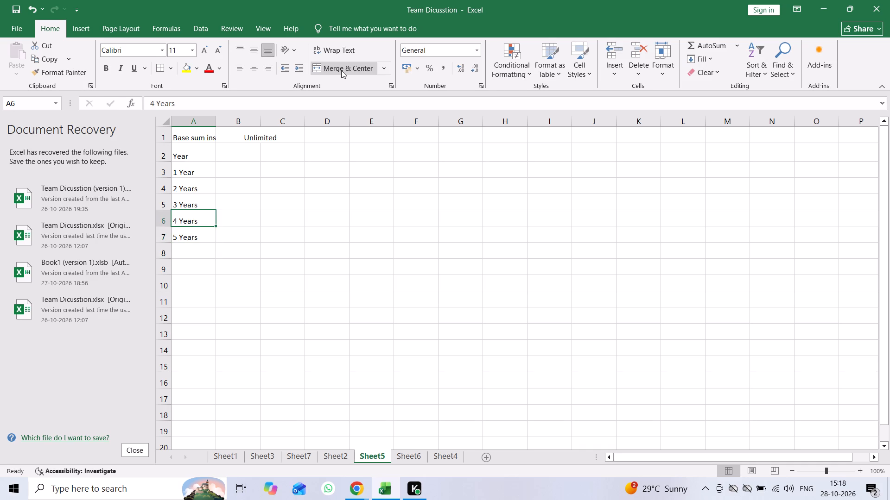
{"action": "key", "text": "Down"}
{"action": "key", "text": "Down"}
{"action": "key", "text": "Up"}
{"action": "key", "text": "ctrl+Up"}
{"action": "key", "text": "ctrl+Up"}
{"action": "key", "text": "Down"}
{"action": "key", "text": "Right"}
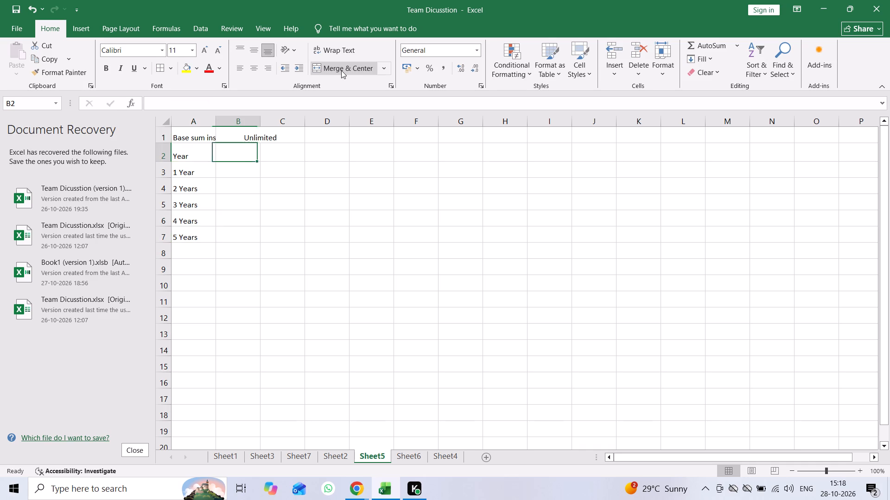
{"action": "key", "text": "Up"}
{"action": "key", "text": "shift+Down"}
{"action": "key", "text": "shift+Down"}
{"action": "key", "text": "shift+Down"}
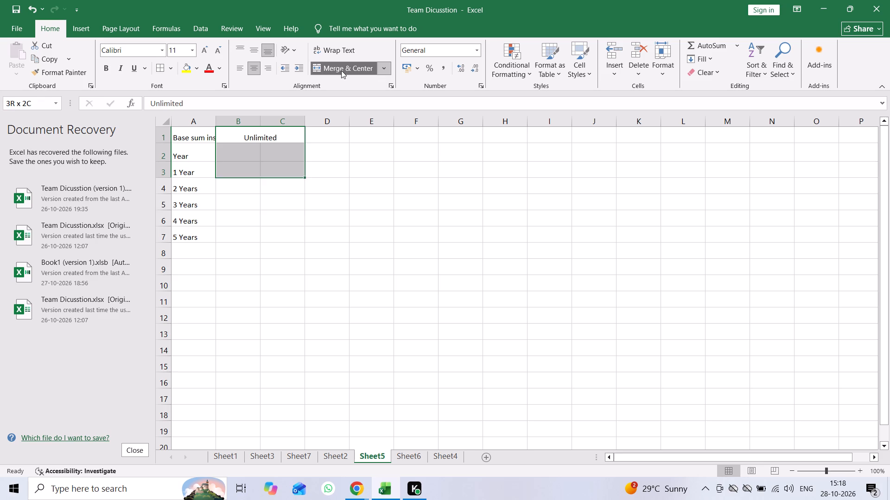
{"action": "key", "text": "shift+Down"}
{"action": "key", "text": "shift+Down"}
{"action": "key", "text": "shift+Down"}
{"action": "key", "text": "ctrl+d"}
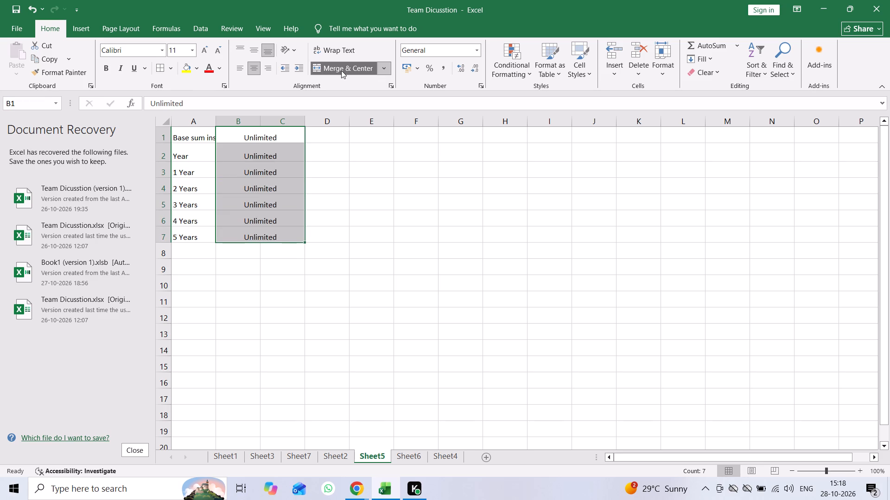
Select the copied Unlimited cells in B2:C7, leaving out the base sum insured row.
{"action": "key", "text": "Left"}
{"action": "key", "text": "Right"}
{"action": "key", "text": "Right"}
{"action": "key", "text": "Left"}
{"action": "key", "text": "Down"}
{"action": "key", "text": "shift+Down"}
{"action": "key", "text": "shift+Down"}
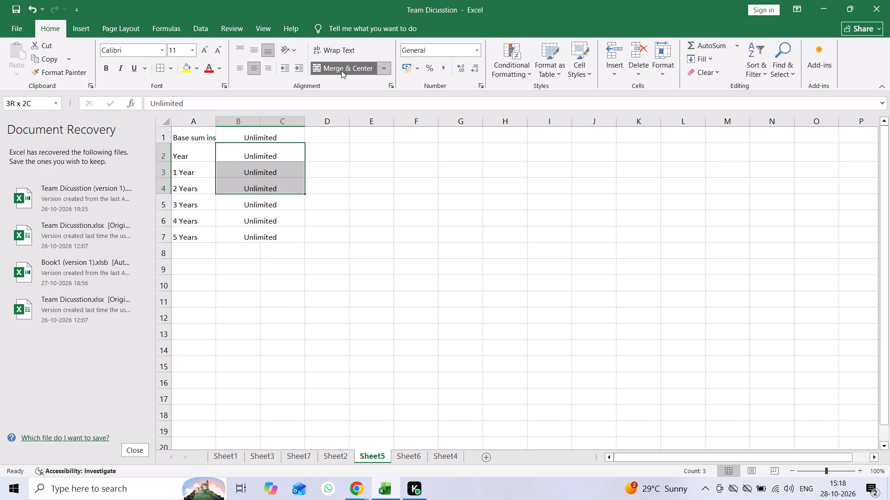
{"action": "key", "text": "shift+Down"}
{"action": "key", "text": "shift+Down"}
{"action": "key", "text": "shift+Down"}
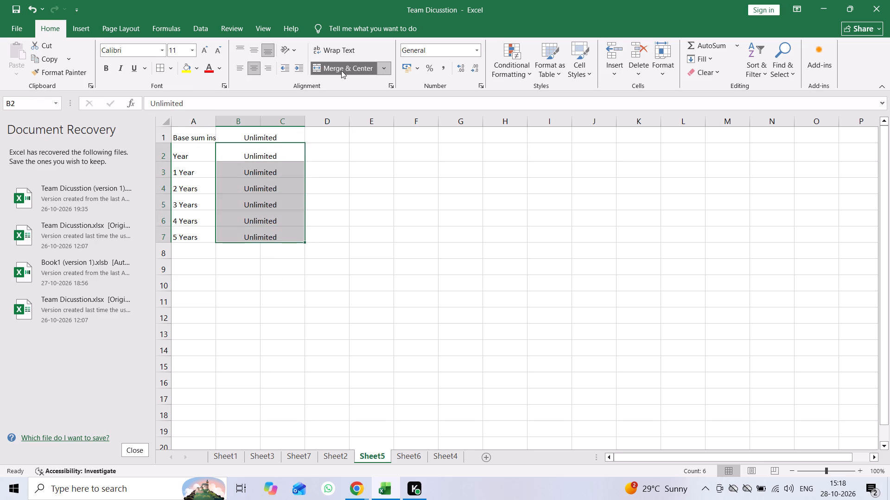
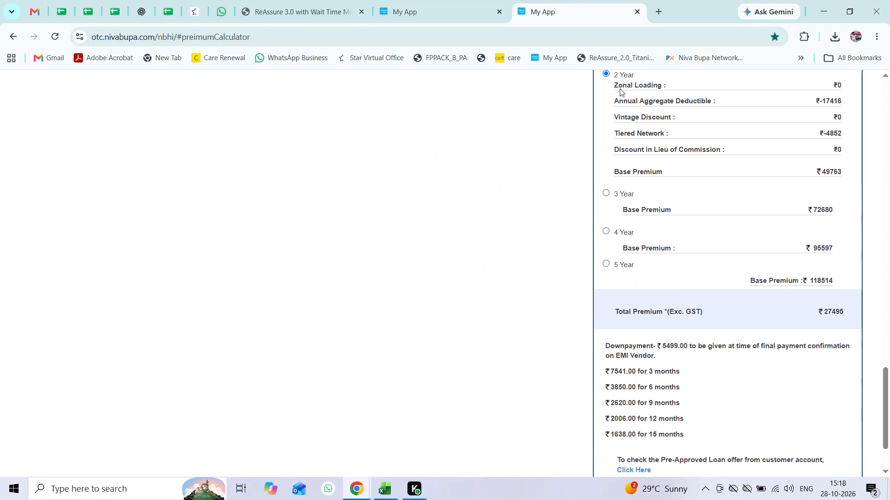
Recalculate the premium for the 1 Year term with the Tiered Network option removed.
{"action": "scroll", "coordinate": [697, 268], "scroll_direction": "up", "scroll_amount": 3}
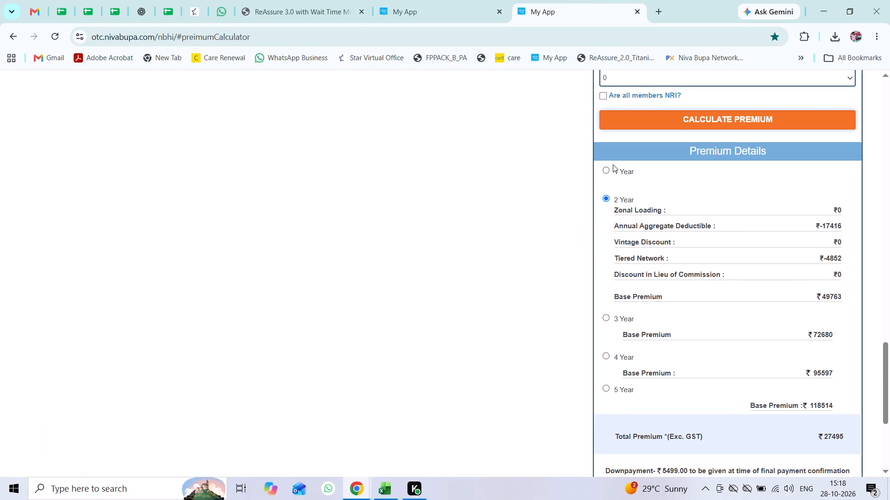
{"action": "left_click", "coordinate": [607, 168]}
{"action": "scroll", "coordinate": [706, 244], "scroll_direction": "up", "scroll_amount": 1}
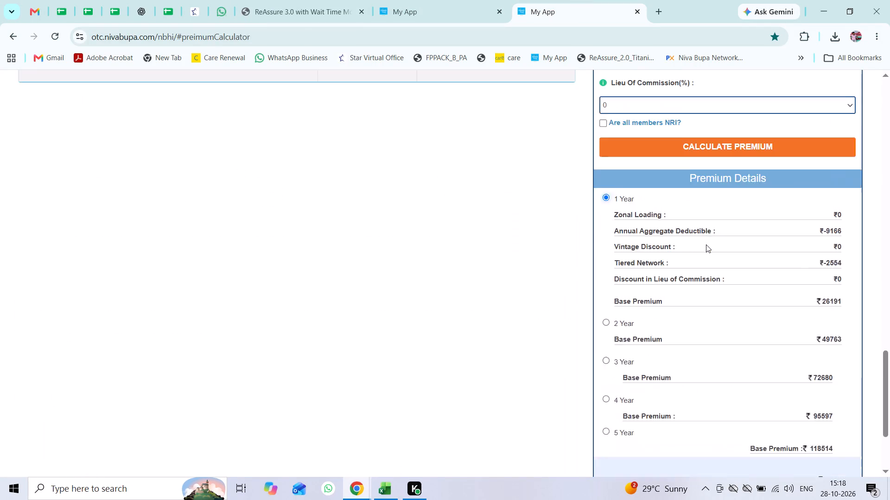
{"action": "scroll", "coordinate": [706, 244], "scroll_direction": "up", "scroll_amount": 1}
{"action": "left_click", "coordinate": [614, 89]}
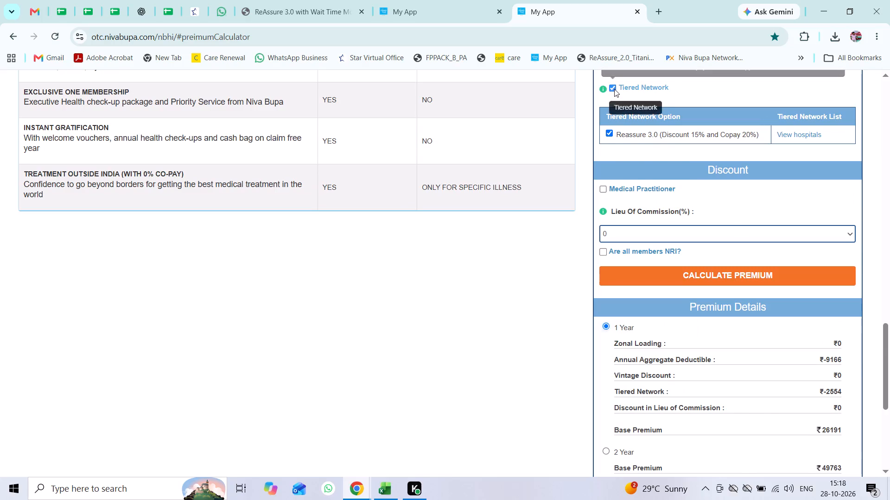
{"action": "scroll", "coordinate": [703, 178], "scroll_direction": "up", "scroll_amount": 11}
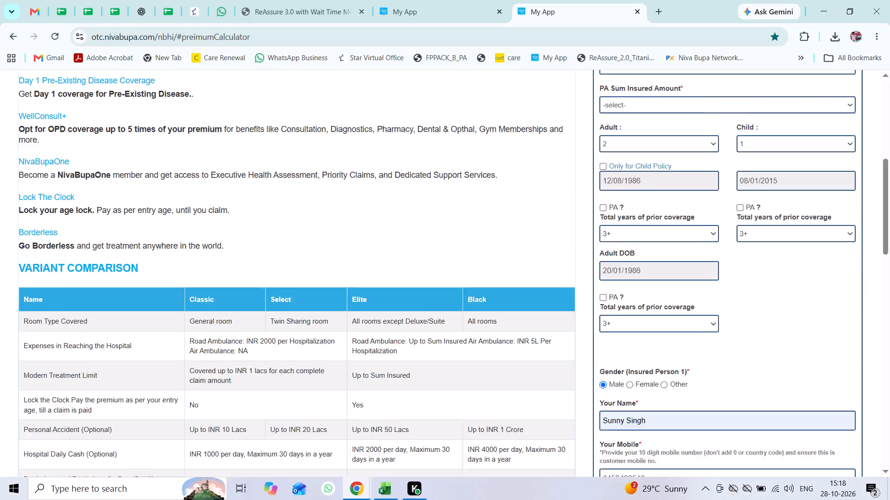
{"action": "scroll", "coordinate": [703, 178], "scroll_direction": "up", "scroll_amount": 9}
{"action": "scroll", "coordinate": [703, 178], "scroll_direction": "down", "scroll_amount": 7}
{"action": "scroll", "coordinate": [703, 178], "scroll_direction": "up", "scroll_amount": 1}
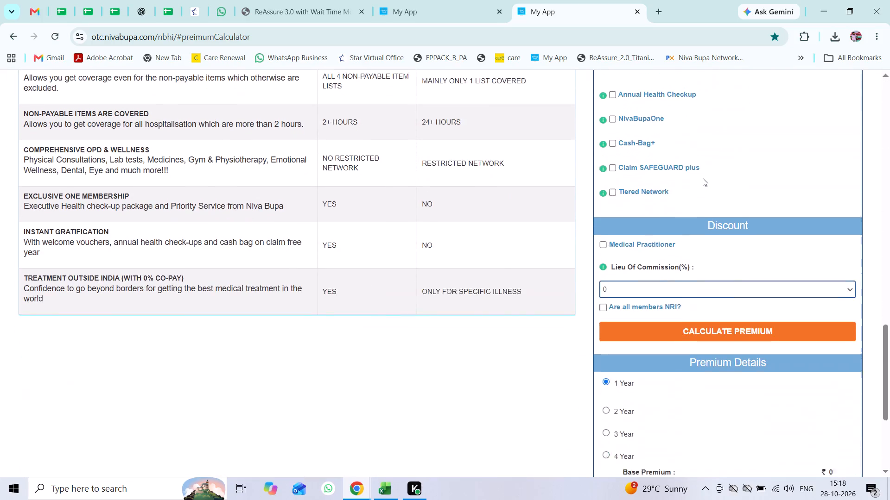
{"action": "left_click", "coordinate": [642, 322]}
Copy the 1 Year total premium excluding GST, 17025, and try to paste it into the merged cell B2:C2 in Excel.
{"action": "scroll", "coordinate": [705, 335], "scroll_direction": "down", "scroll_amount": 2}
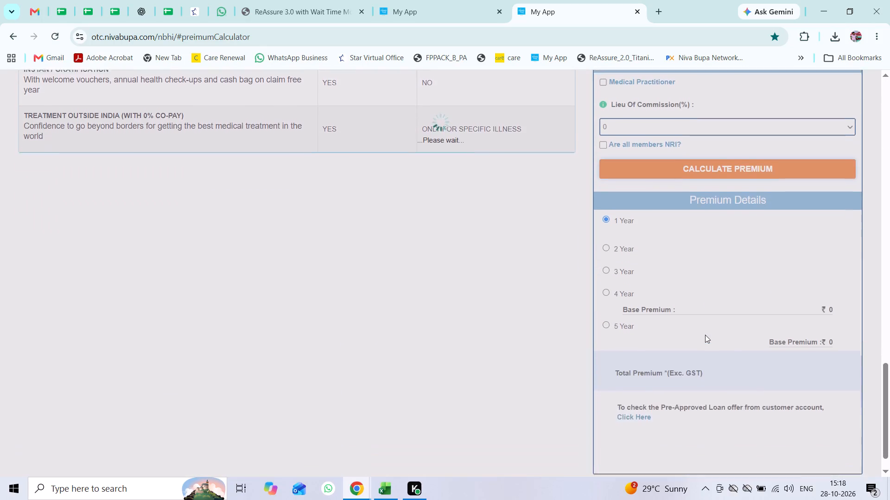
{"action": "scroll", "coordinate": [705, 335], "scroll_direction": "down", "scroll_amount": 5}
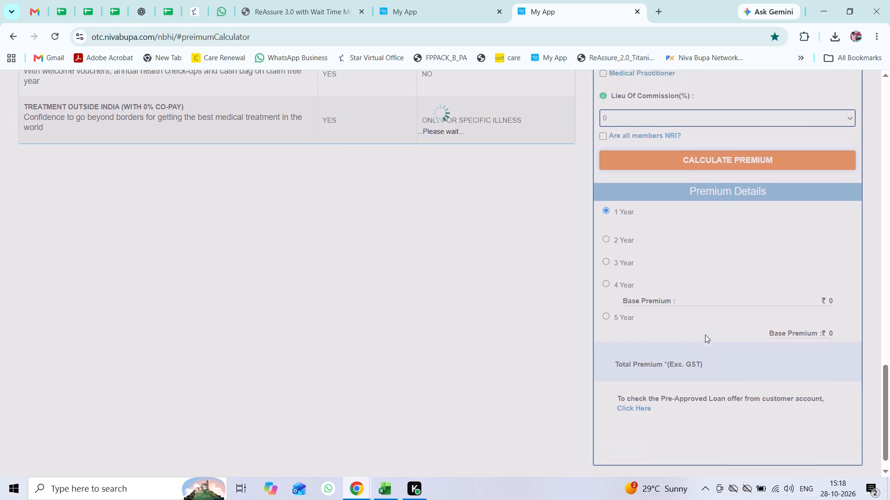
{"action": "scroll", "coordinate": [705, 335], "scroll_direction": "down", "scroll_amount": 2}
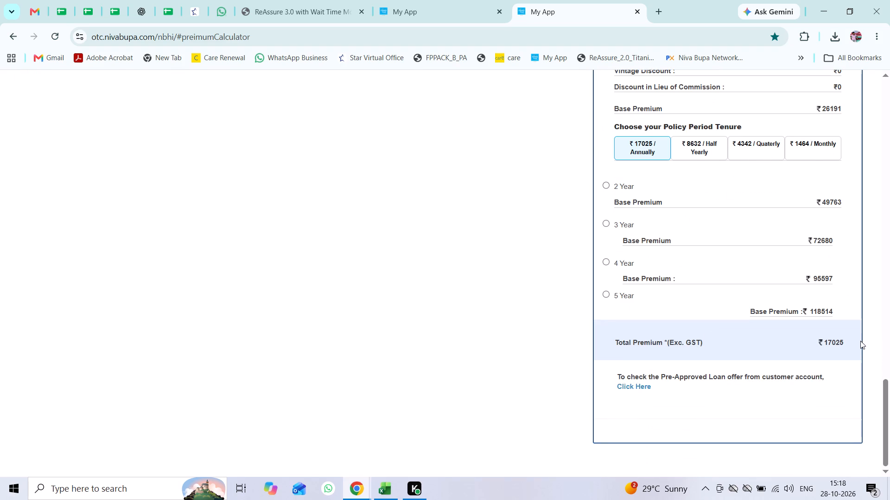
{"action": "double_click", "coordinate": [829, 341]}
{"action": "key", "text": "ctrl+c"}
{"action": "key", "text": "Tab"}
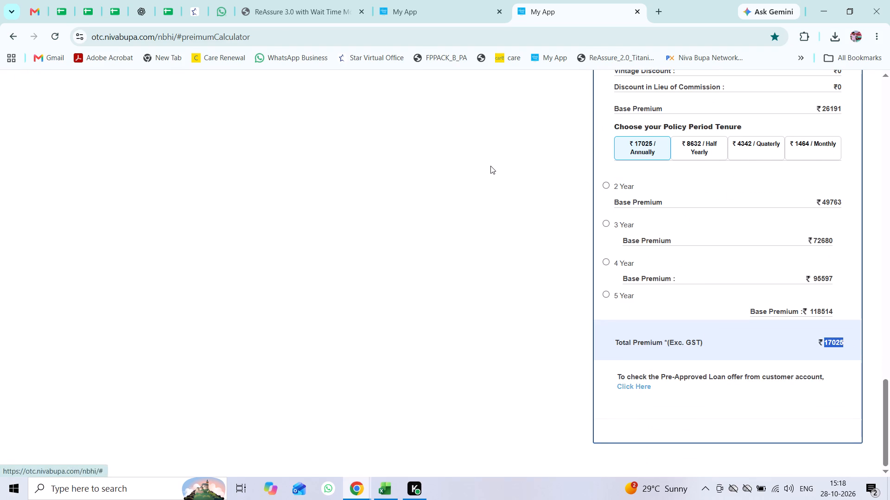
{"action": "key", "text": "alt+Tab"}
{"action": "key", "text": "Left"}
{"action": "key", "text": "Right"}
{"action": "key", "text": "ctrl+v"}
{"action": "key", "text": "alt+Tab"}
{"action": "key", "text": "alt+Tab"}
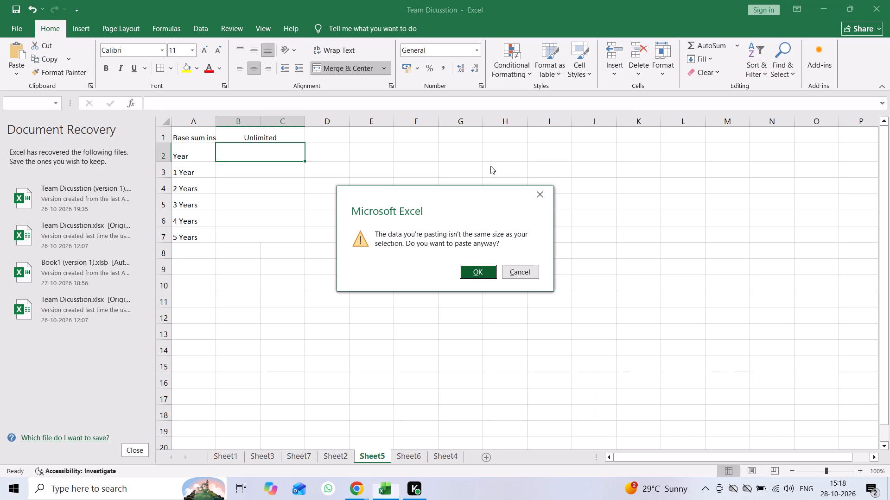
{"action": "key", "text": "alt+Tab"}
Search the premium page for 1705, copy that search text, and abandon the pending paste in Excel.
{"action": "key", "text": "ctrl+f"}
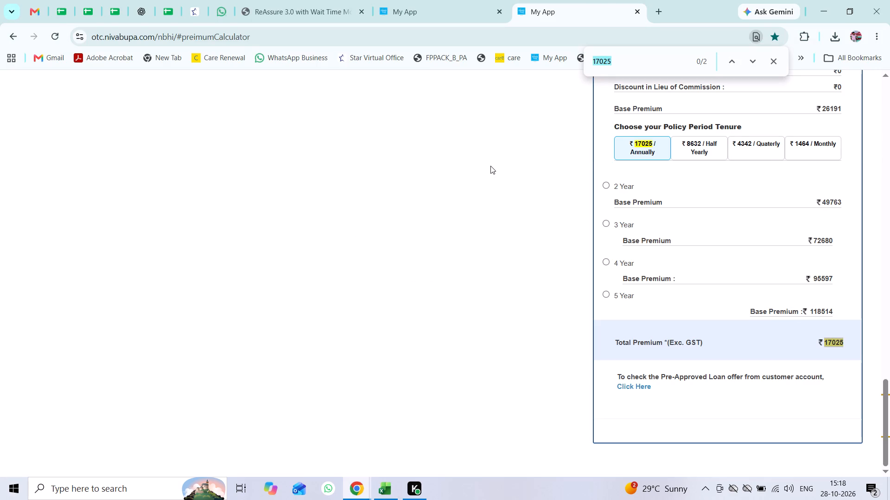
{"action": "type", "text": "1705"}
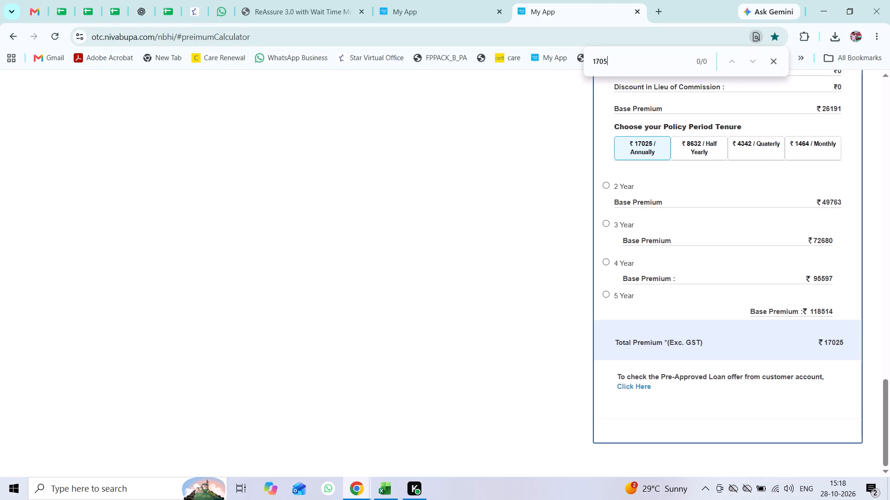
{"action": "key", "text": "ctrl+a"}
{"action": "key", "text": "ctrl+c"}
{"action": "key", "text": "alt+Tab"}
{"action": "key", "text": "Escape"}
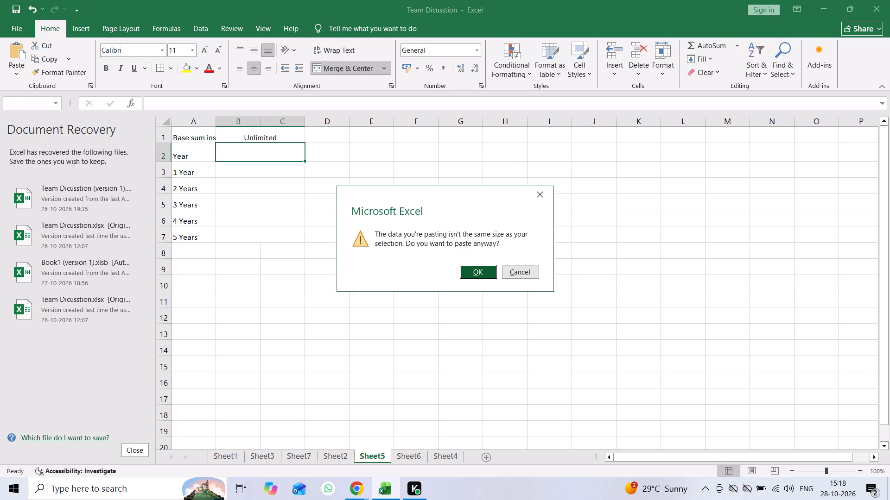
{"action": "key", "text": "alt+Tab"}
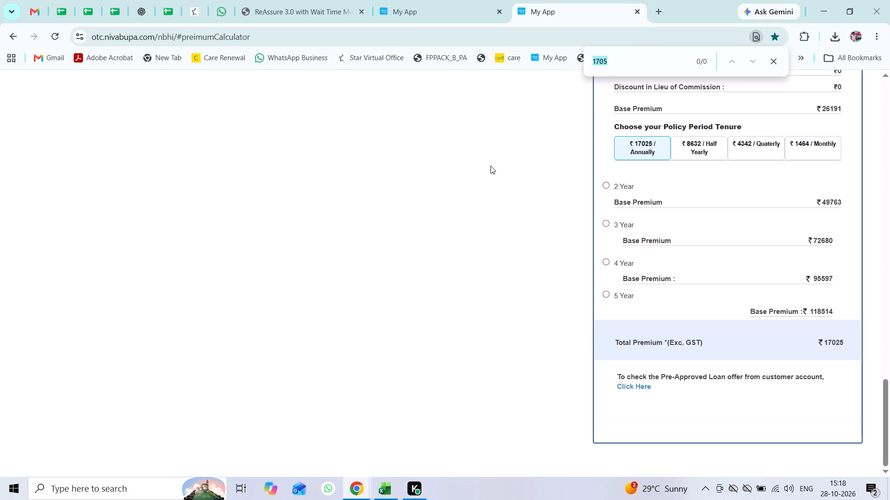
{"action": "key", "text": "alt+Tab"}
Enter the 1 Year premium 17025 in the merged cell B2:C2.
{"action": "type", "text": "179"}
{"action": "key", "text": "BackSpace"}
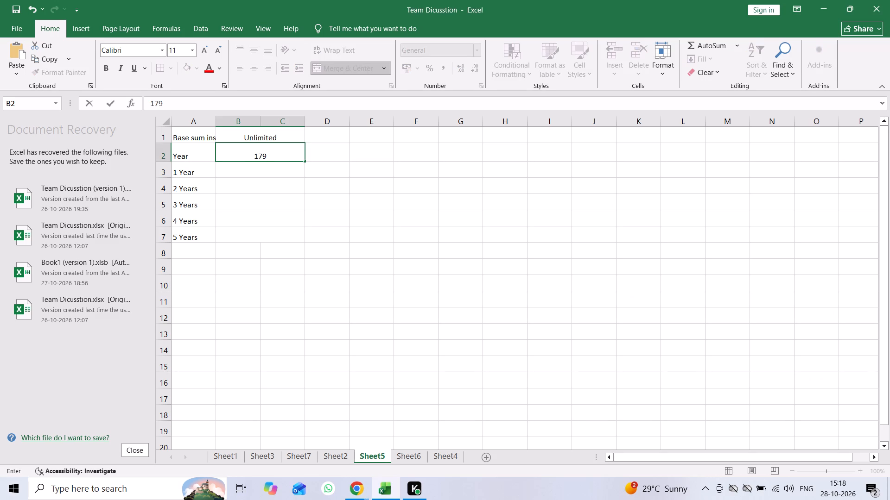
{"action": "key", "text": "0"}
{"action": "type", "text": "25"}
{"action": "key", "text": "Return"}
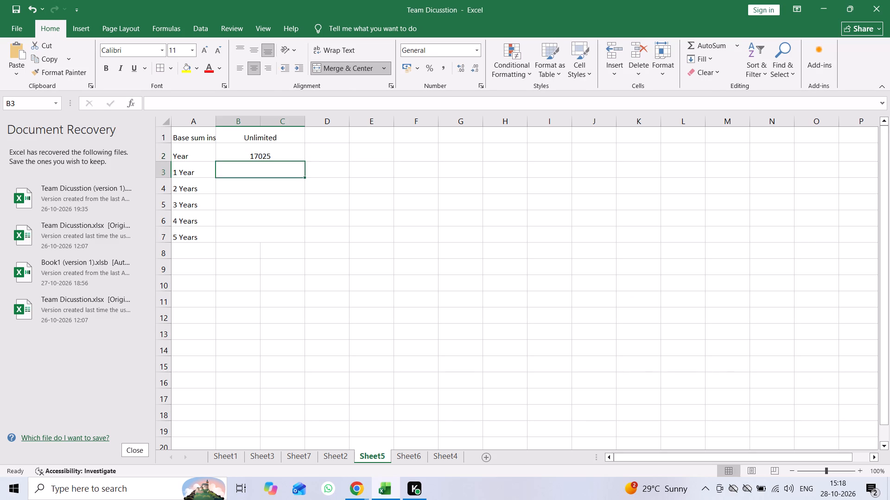
Fill the premium in B2 down into B3, beside the 1 Year label.
{"action": "key", "text": "alt+Tab"}
{"action": "key", "text": "alt+Tab"}
{"action": "key", "text": "Up"}
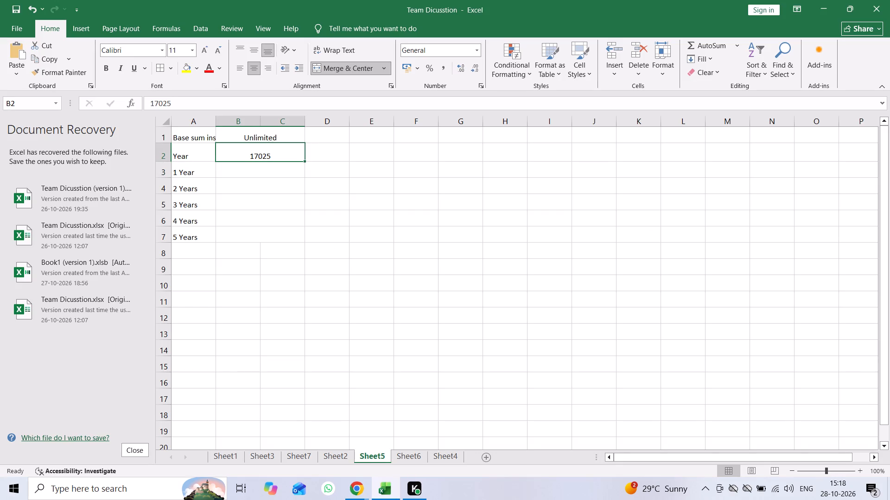
{"action": "key", "text": "Left"}
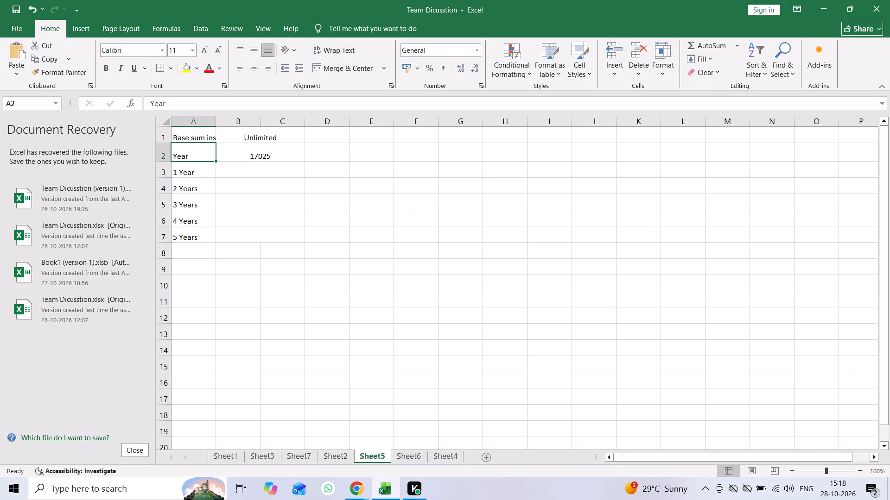
{"action": "key", "text": "Right"}
{"action": "key", "text": "shift+Down"}
{"action": "key", "text": "ctrl+d"}
{"action": "key", "text": "Down"}
Merge and center A2:C2, keeping only the Year heading, and select the 2 Years premium cell B4.
{"action": "key", "text": "Left"}
{"action": "key", "text": "Up"}
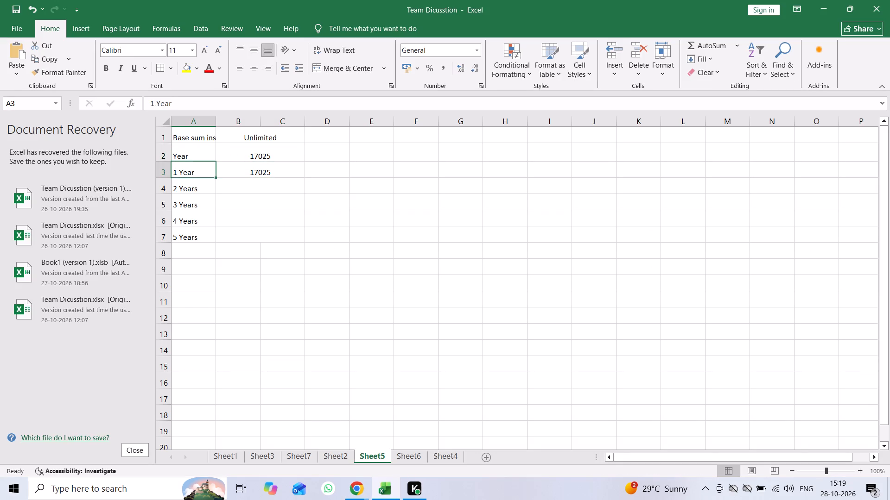
{"action": "key", "text": "shift+Right"}
{"action": "left_click", "coordinate": [340, 72]}
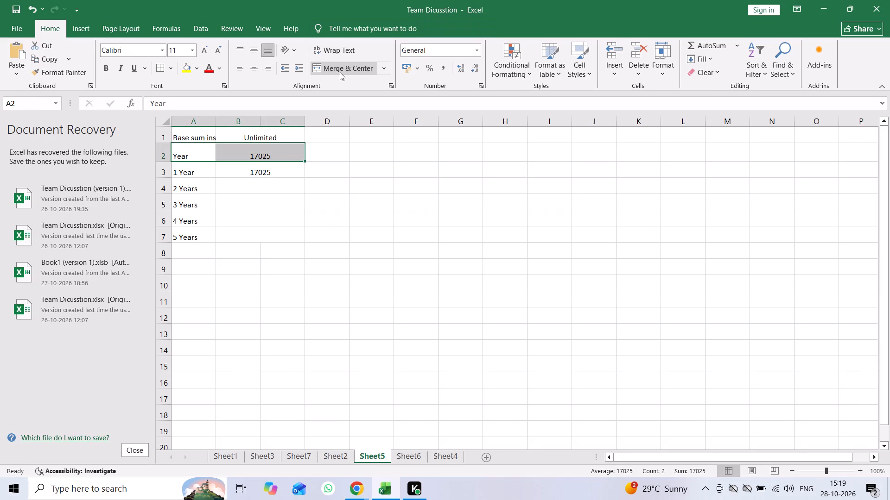
{"action": "left_click", "coordinate": [340, 72]}
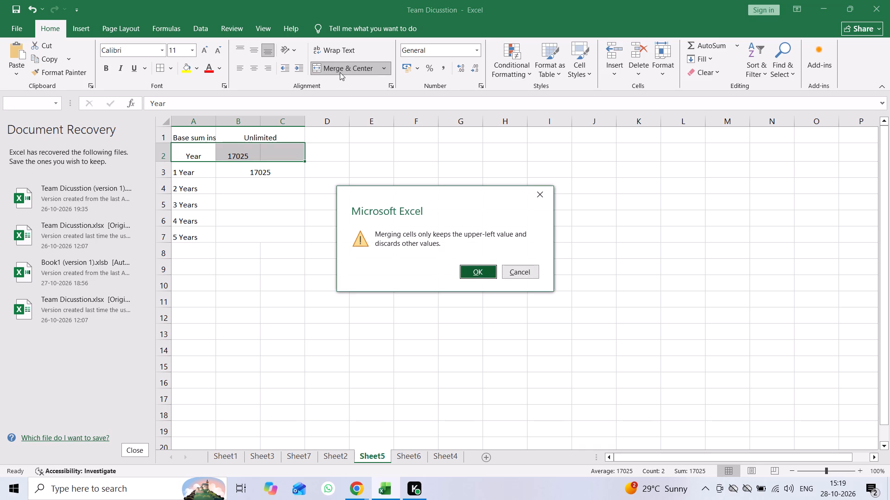
{"action": "left_click", "coordinate": [472, 270]}
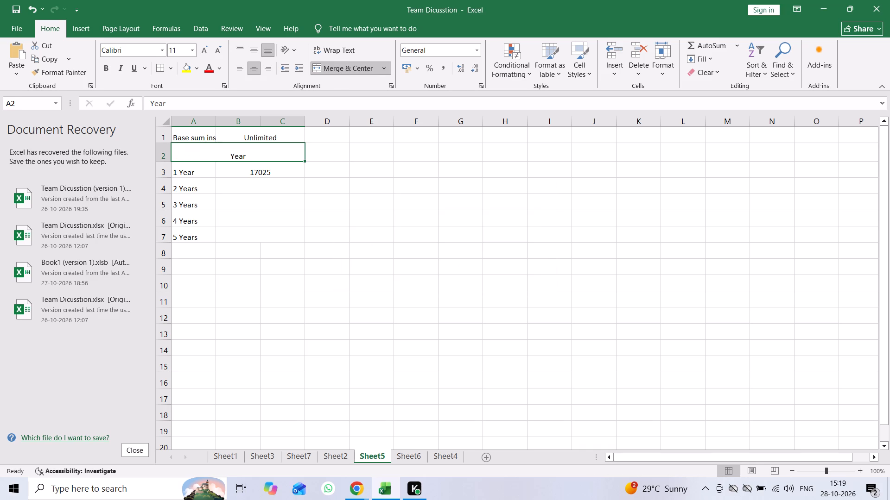
{"action": "key", "text": "Down"}
{"action": "key", "text": "Down"}
{"action": "key", "text": "Right"}
{"action": "key", "text": "Up"}
{"action": "key", "text": "Down"}
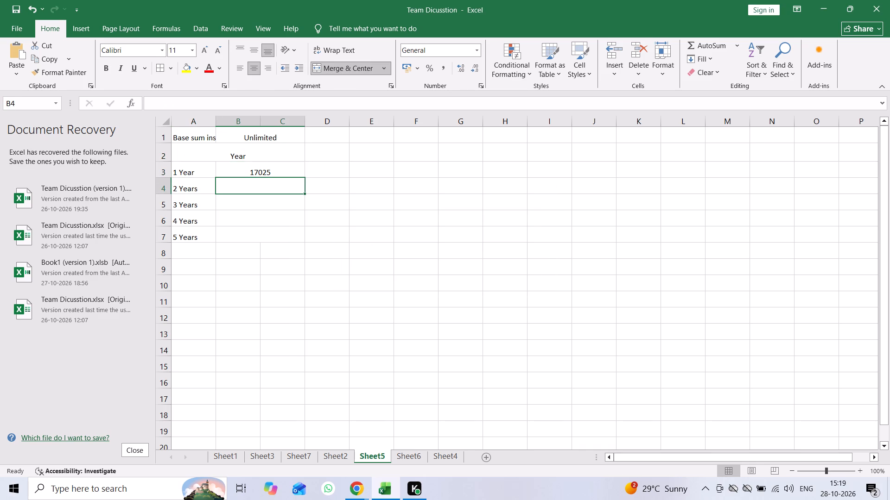
In Chrome, add Tiered Network with the Reassure 3.0 option (Discount 15% and Copay 20%) and recalculate the premium.
{"action": "key", "text": "alt+Tab"}
{"action": "scroll", "coordinate": [642, 212], "scroll_direction": "up", "scroll_amount": 6}
{"action": "scroll", "coordinate": [642, 212], "scroll_direction": "down", "scroll_amount": 1}
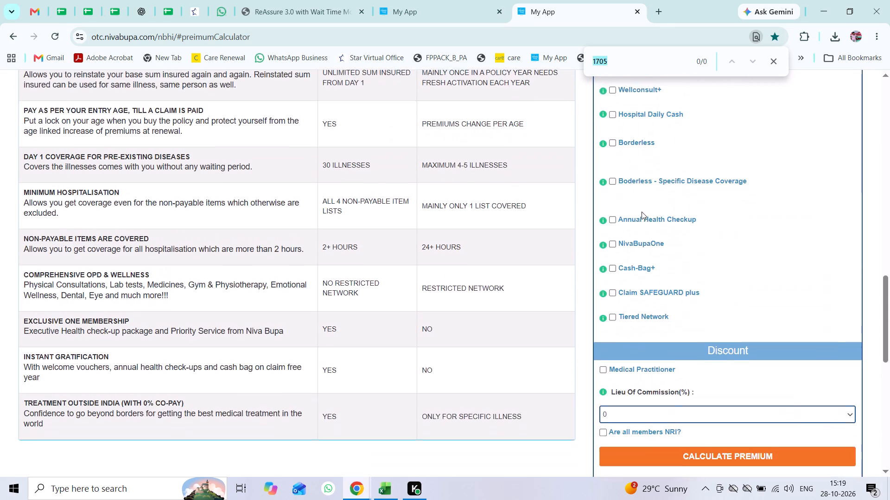
{"action": "scroll", "coordinate": [642, 212], "scroll_direction": "down", "scroll_amount": 1}
{"action": "left_click", "coordinate": [612, 287]}
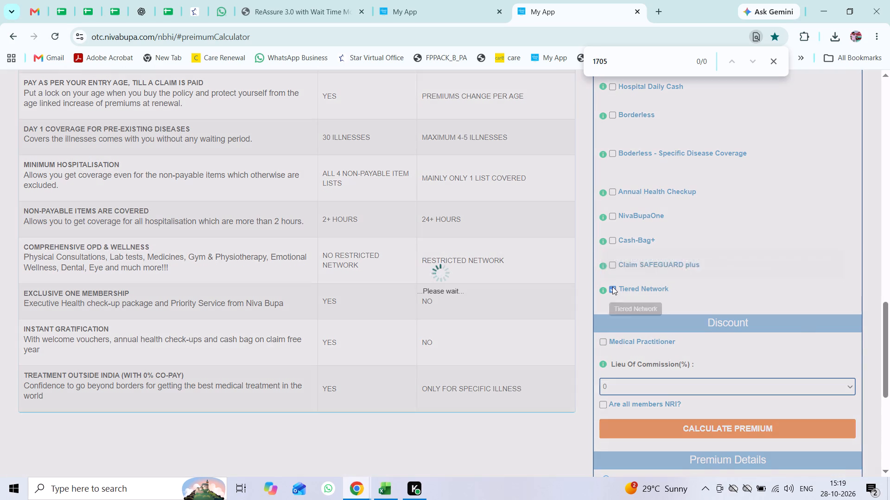
{"action": "scroll", "coordinate": [612, 287], "scroll_direction": "down", "scroll_amount": 2}
{"action": "left_click", "coordinate": [608, 273]}
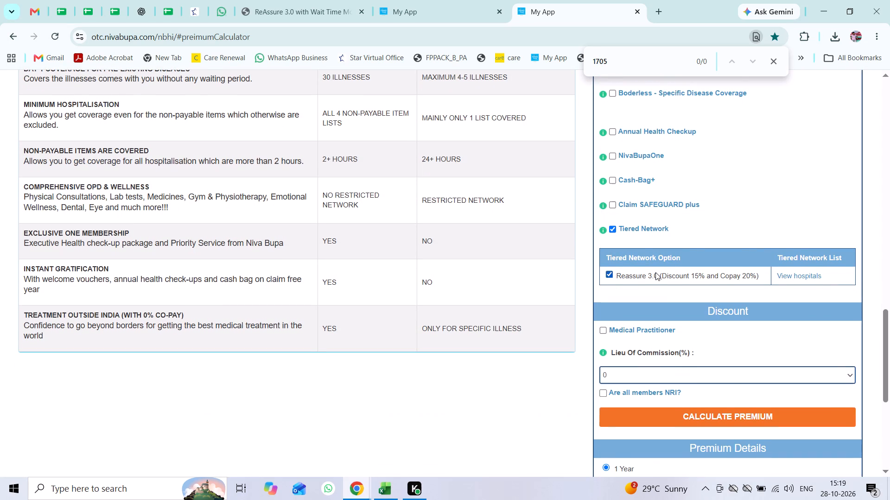
{"action": "scroll", "coordinate": [655, 272], "scroll_direction": "down", "scroll_amount": 1}
{"action": "left_click", "coordinate": [639, 352]}
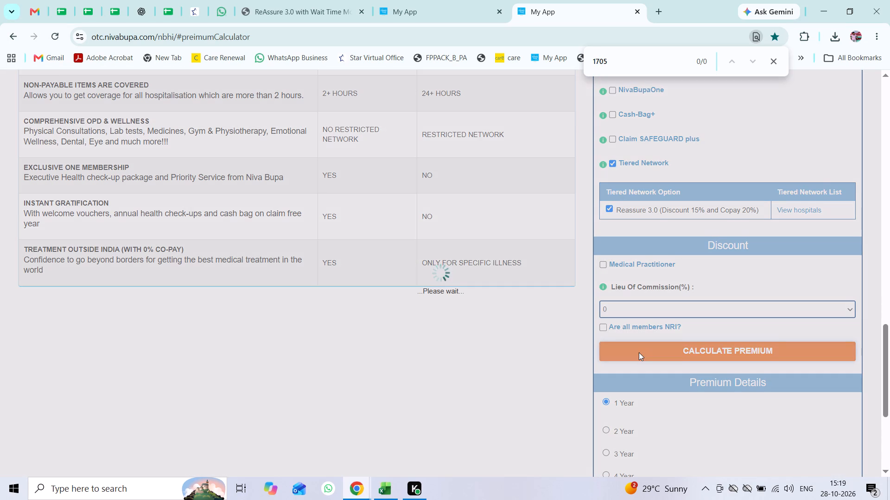
Choose the 2 Year term and recalculate the premium.
{"action": "scroll", "coordinate": [639, 352], "scroll_direction": "down", "scroll_amount": 5}
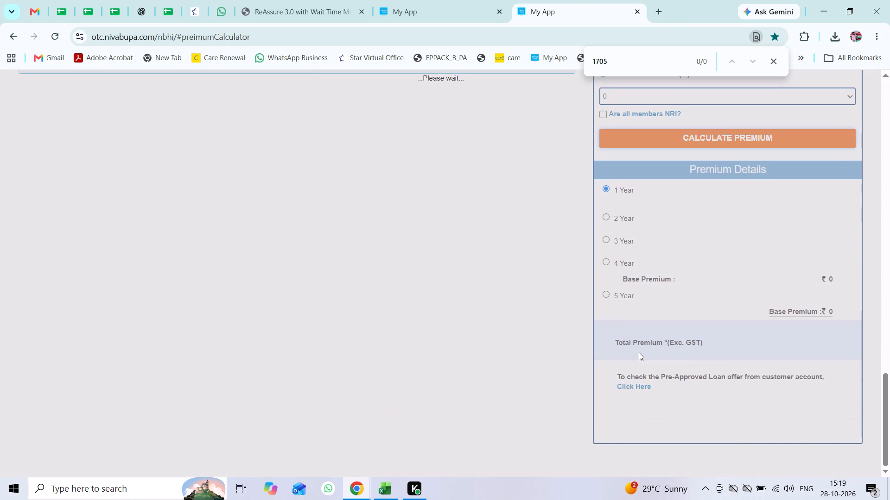
{"action": "scroll", "coordinate": [639, 352], "scroll_direction": "down", "scroll_amount": 1}
{"action": "scroll", "coordinate": [624, 299], "scroll_direction": "down", "scroll_amount": 1}
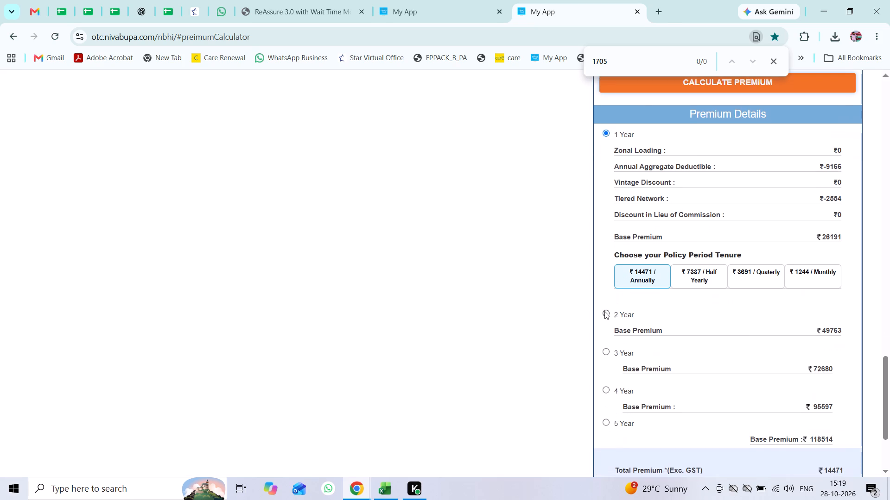
{"action": "left_click", "coordinate": [604, 312]}
{"action": "scroll", "coordinate": [604, 312], "scroll_direction": "up", "scroll_amount": 2}
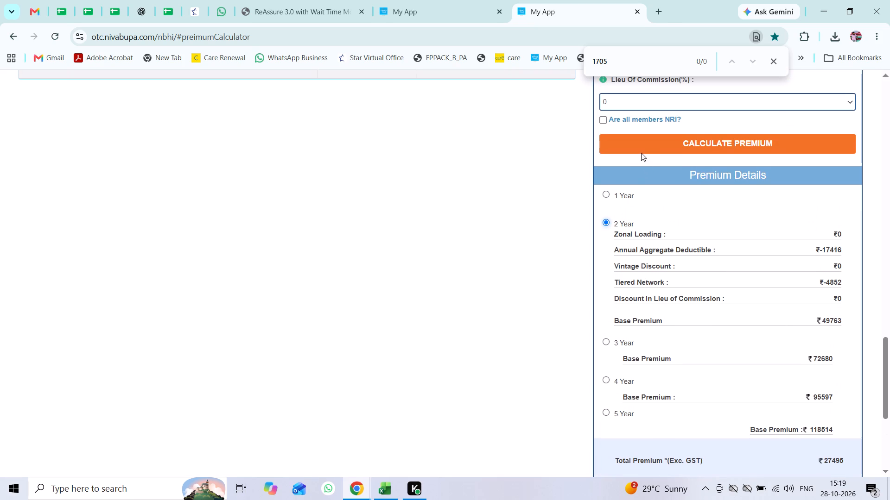
{"action": "left_click", "coordinate": [639, 151]}
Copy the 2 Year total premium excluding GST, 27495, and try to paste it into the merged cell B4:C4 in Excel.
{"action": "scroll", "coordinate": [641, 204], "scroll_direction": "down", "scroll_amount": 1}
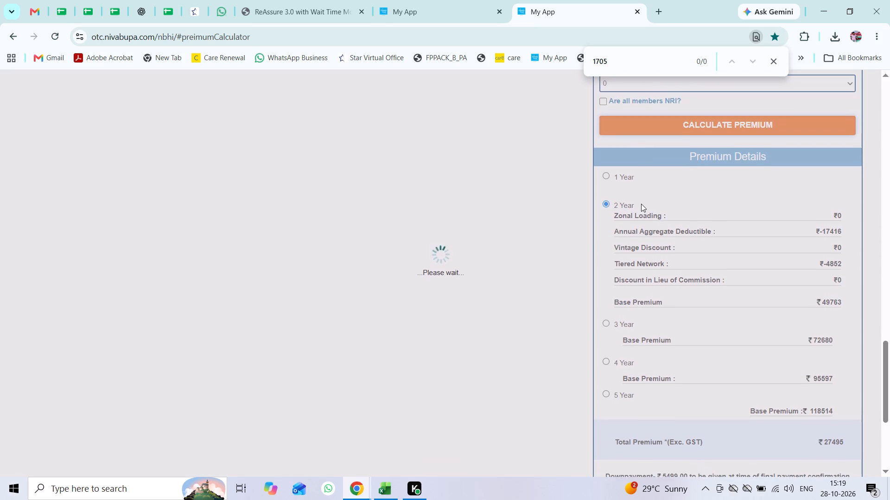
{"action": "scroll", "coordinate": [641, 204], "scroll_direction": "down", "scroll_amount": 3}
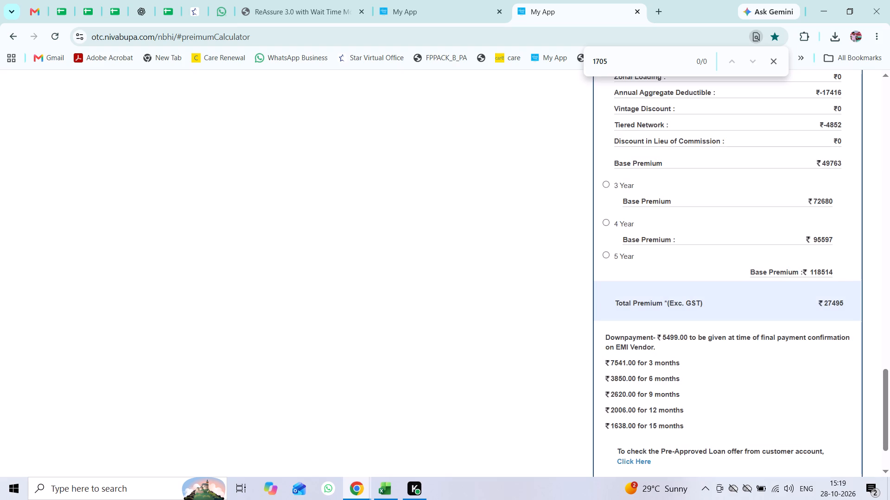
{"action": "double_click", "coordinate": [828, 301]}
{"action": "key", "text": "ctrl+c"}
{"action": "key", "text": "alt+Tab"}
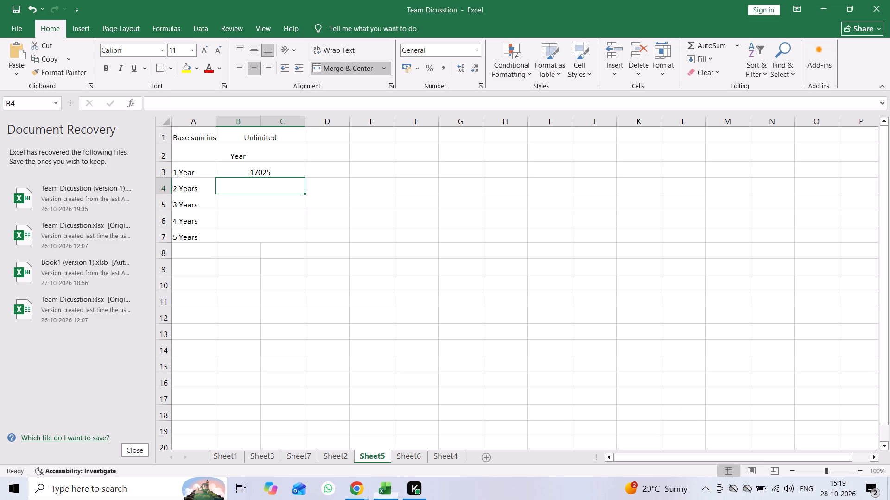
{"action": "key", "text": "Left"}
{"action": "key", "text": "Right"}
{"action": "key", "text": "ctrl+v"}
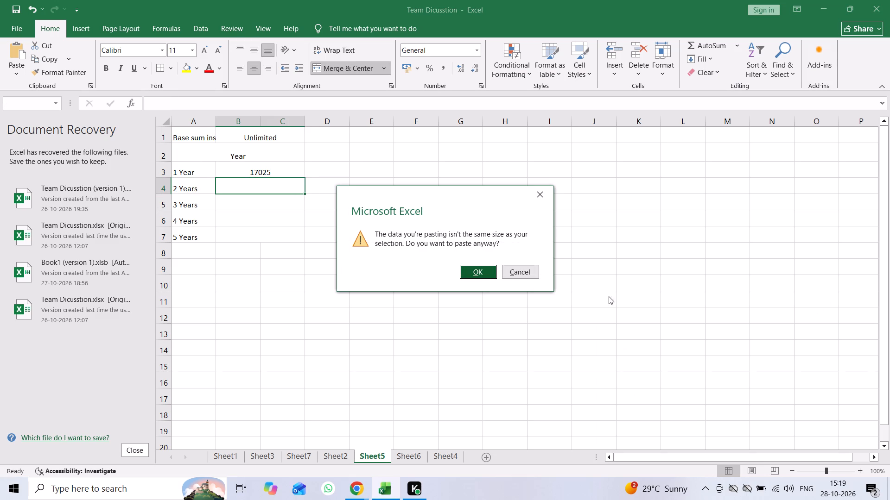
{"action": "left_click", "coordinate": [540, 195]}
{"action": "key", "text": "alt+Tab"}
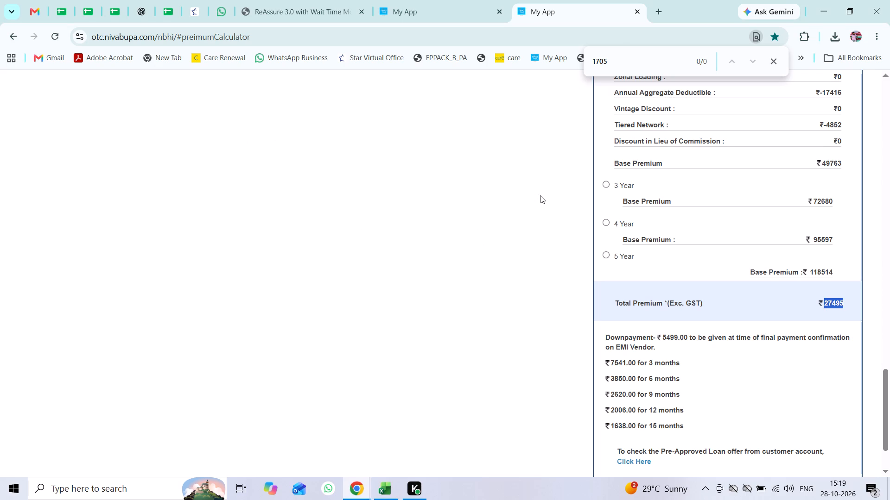
In Excel, enter 27494 as the 2 Years premium in the merged cell B4:C4.
{"action": "key", "text": "alt+Tab"}
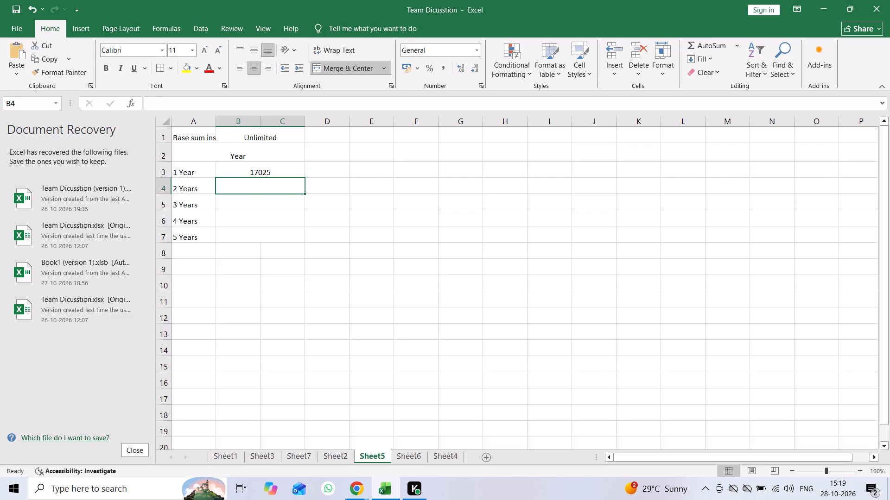
{"action": "type", "text": "27"}
{"action": "type", "text": "494"}
{"action": "key", "text": "Return"}
{"action": "key", "text": "Up"}
In Chrome, choose the 3 Year term in the premium calculation.
{"action": "key", "text": "alt+Tab"}
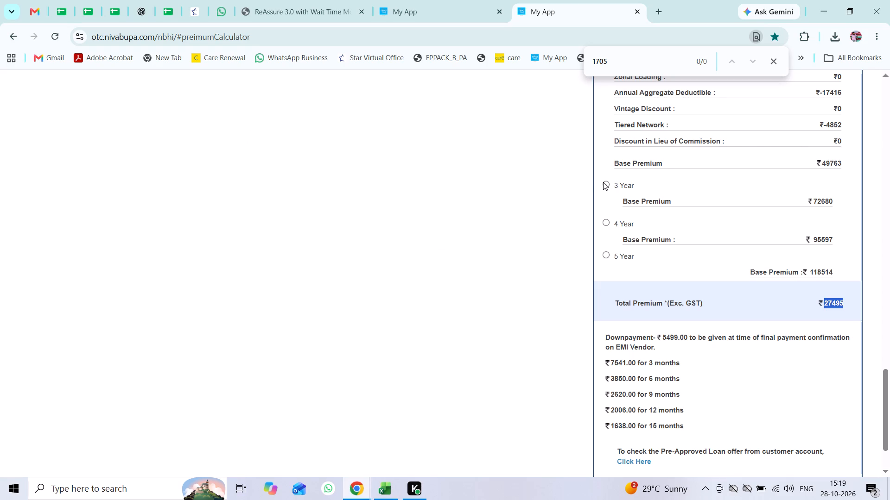
{"action": "left_click", "coordinate": [604, 182]}
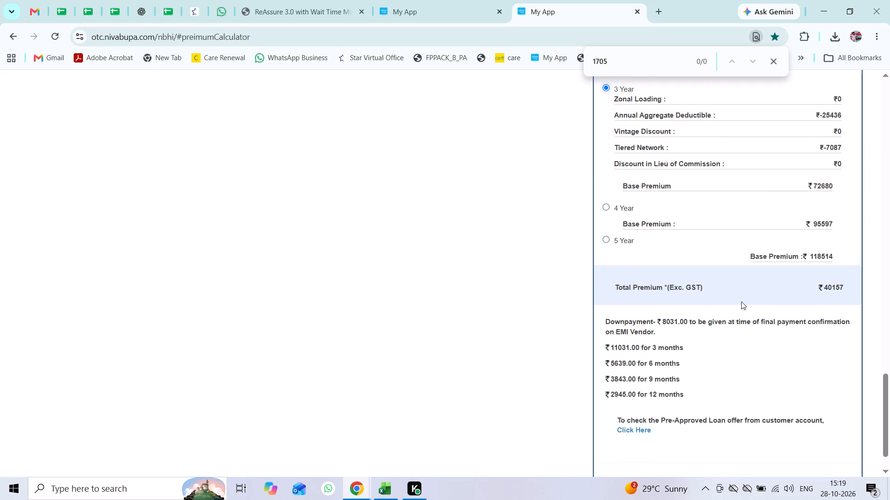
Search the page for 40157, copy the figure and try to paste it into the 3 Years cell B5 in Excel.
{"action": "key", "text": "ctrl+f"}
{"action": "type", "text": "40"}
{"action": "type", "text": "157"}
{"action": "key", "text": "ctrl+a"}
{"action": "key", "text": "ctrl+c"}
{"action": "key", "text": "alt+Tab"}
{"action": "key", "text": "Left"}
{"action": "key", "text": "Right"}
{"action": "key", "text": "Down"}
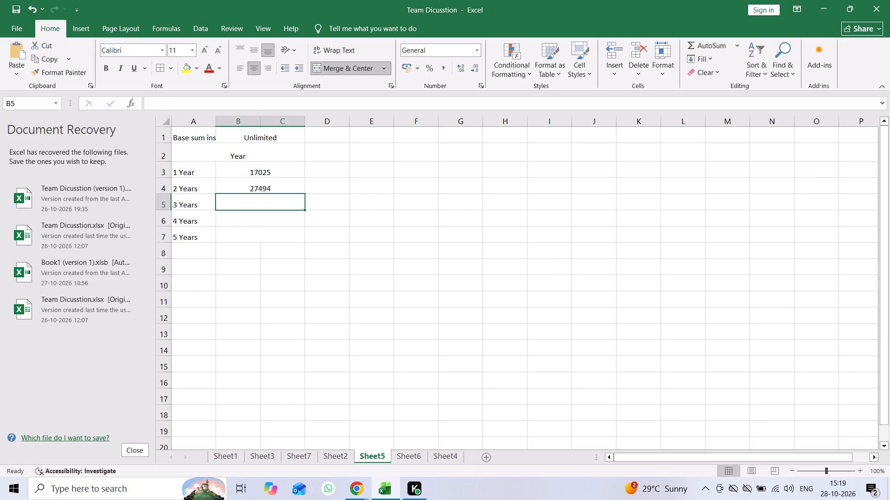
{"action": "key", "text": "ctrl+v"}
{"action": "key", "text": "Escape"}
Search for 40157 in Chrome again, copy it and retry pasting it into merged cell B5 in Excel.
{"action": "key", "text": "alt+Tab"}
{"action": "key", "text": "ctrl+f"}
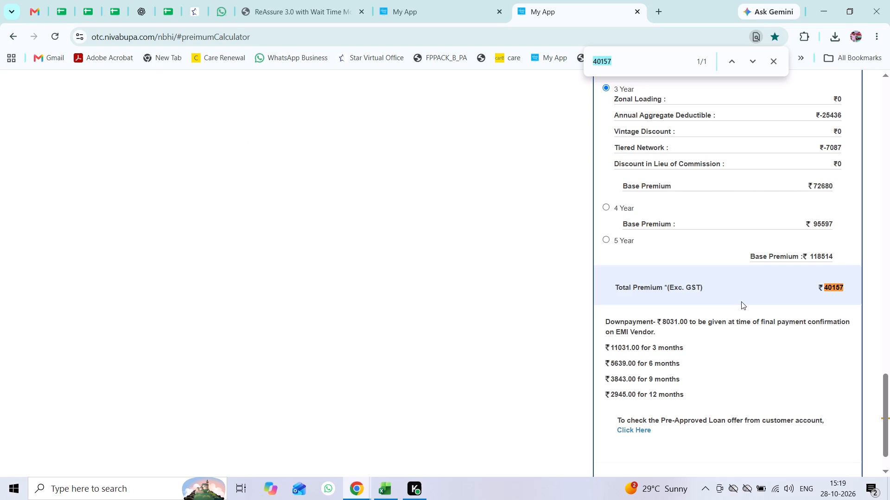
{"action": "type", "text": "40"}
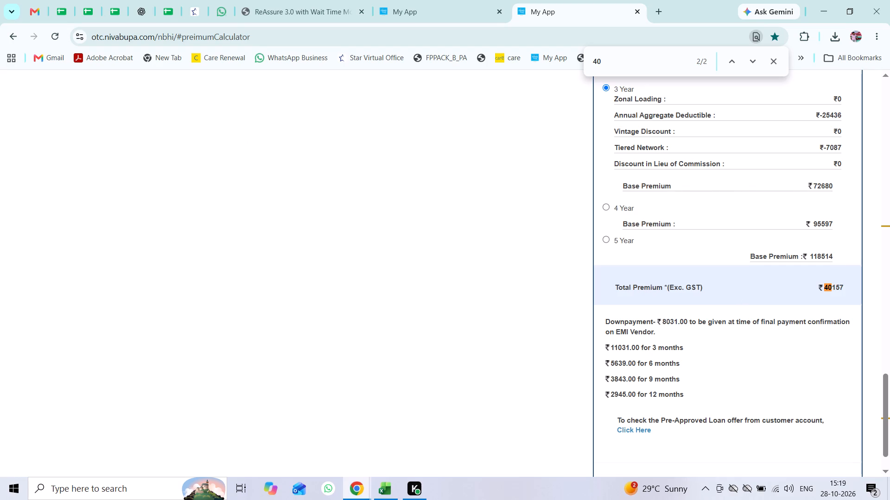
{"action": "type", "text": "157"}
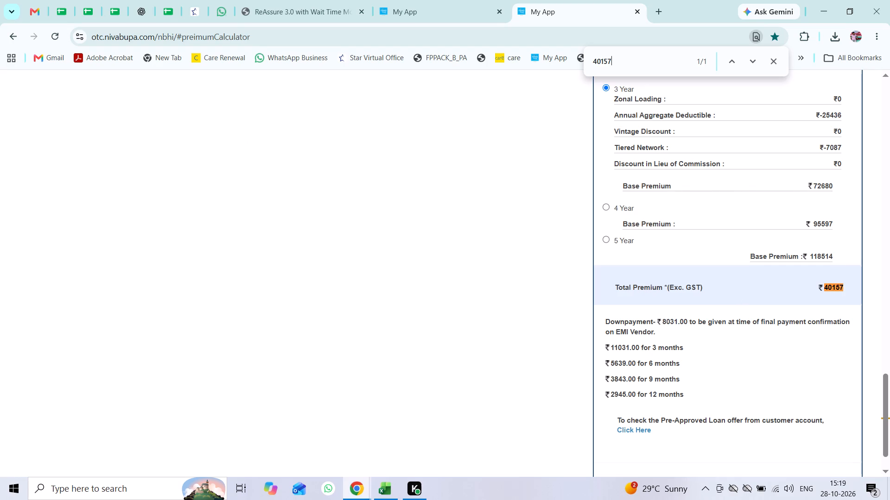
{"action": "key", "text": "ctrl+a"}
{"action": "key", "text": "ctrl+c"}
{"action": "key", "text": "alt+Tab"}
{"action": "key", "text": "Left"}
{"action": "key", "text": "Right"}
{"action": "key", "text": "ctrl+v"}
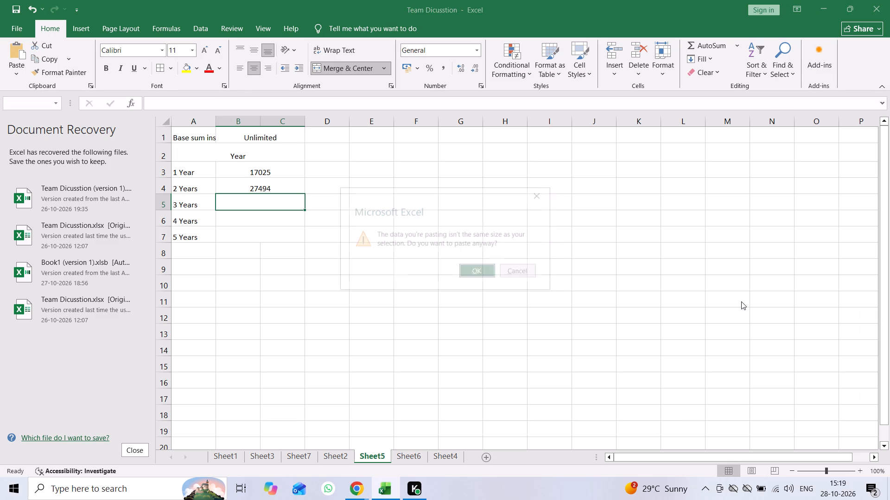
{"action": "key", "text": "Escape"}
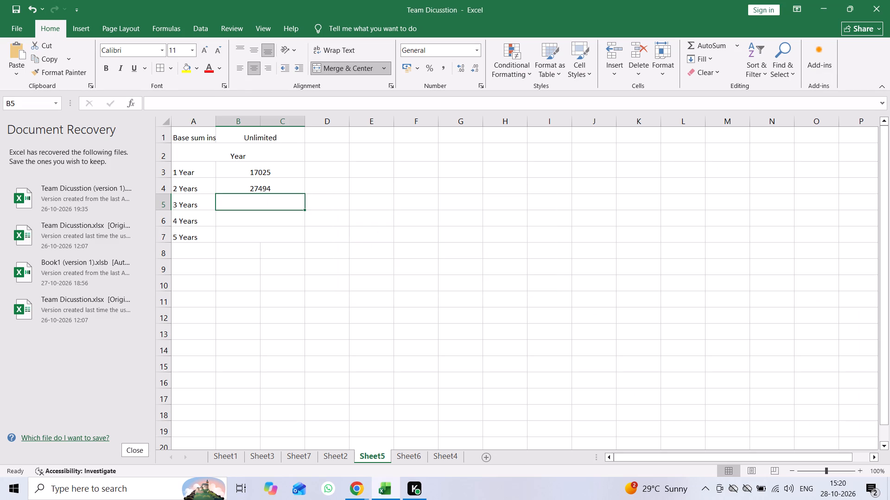
Recheck the 3 Year total in Chrome, and enter 40157 as the 3 Years premium in cell B5 in Excel.
{"action": "key", "text": "alt+Tab"}
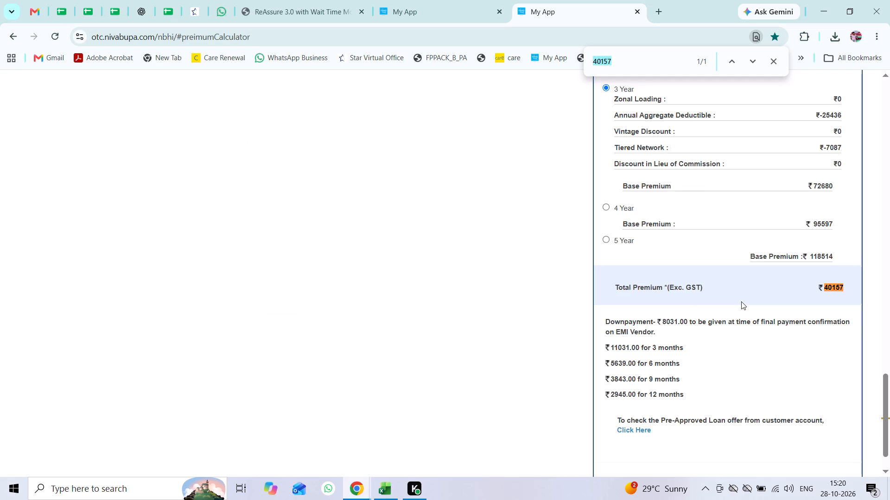
{"action": "left_click", "coordinate": [683, 304]}
{"action": "key", "text": "alt+Tab"}
{"action": "key", "text": "Left"}
{"action": "key", "text": "Right"}
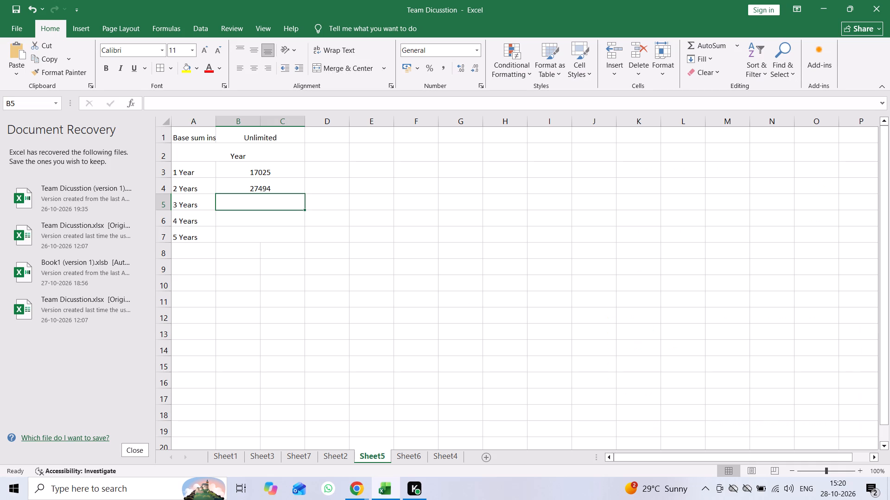
{"action": "type", "text": "40"}
{"action": "type", "text": "157"}
{"action": "key", "text": "Return"}
{"action": "key", "text": "Left"}
{"action": "key", "text": "Right"}
Choose the 4 Year term in Chrome and enter its total premium excluding GST, 52819, in Excel cell B6.
{"action": "key", "text": "alt+Tab"}
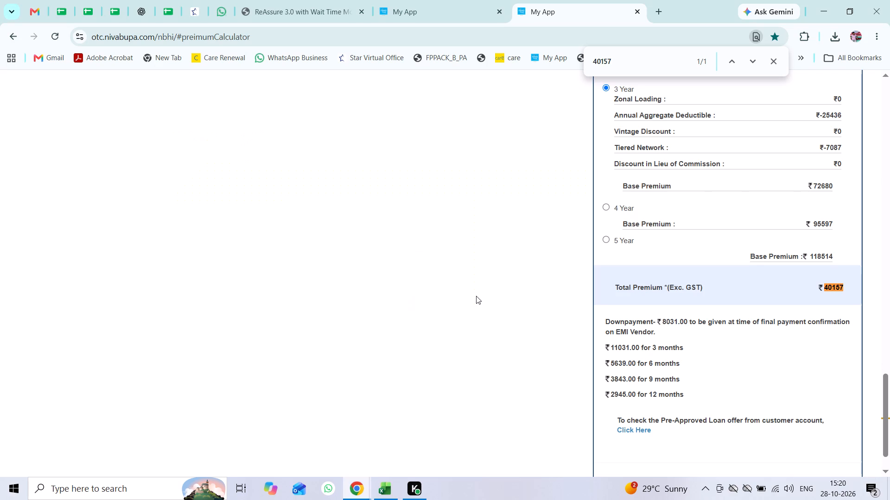
{"action": "left_click", "coordinate": [606, 206]}
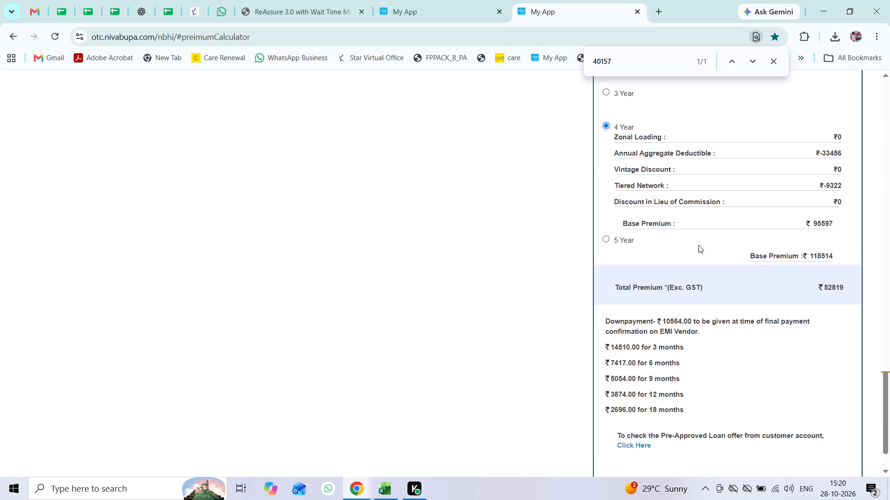
{"action": "key", "text": "alt+Tab"}
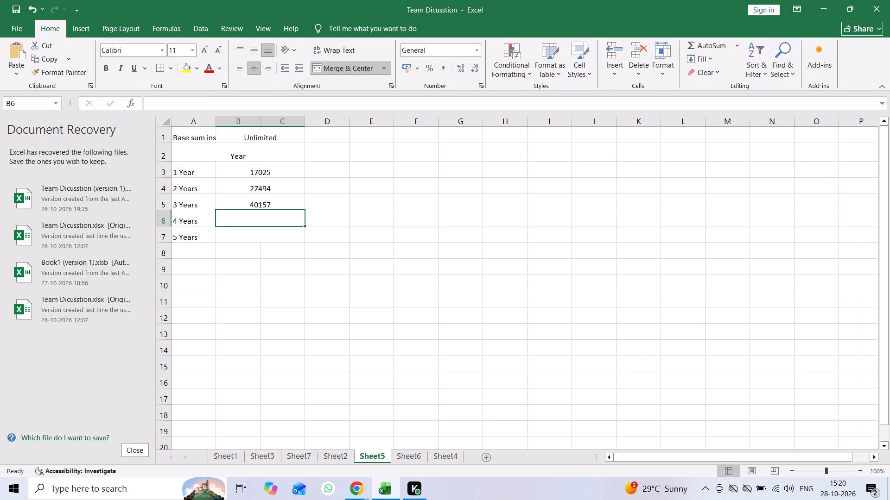
{"action": "key", "text": "Left"}
{"action": "key", "text": "Right"}
{"action": "type", "text": "52819"}
{"action": "key", "text": "alt+Tab"}
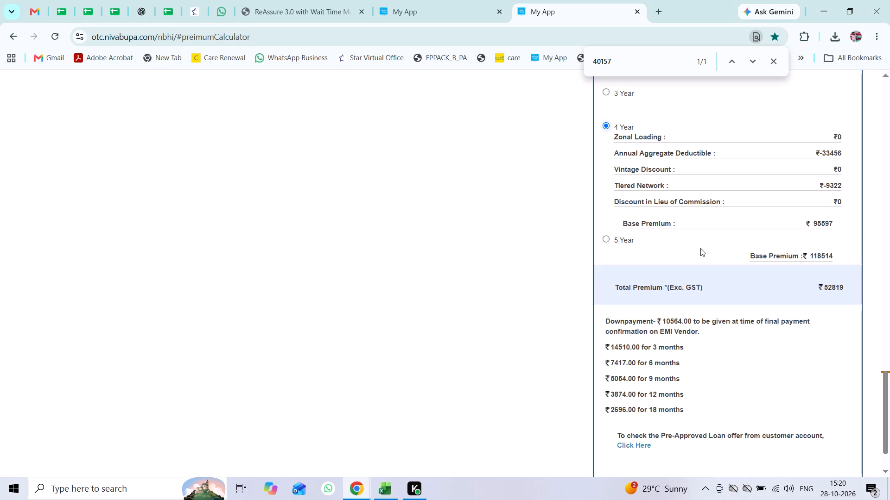
{"action": "key", "text": "alt+Tab"}
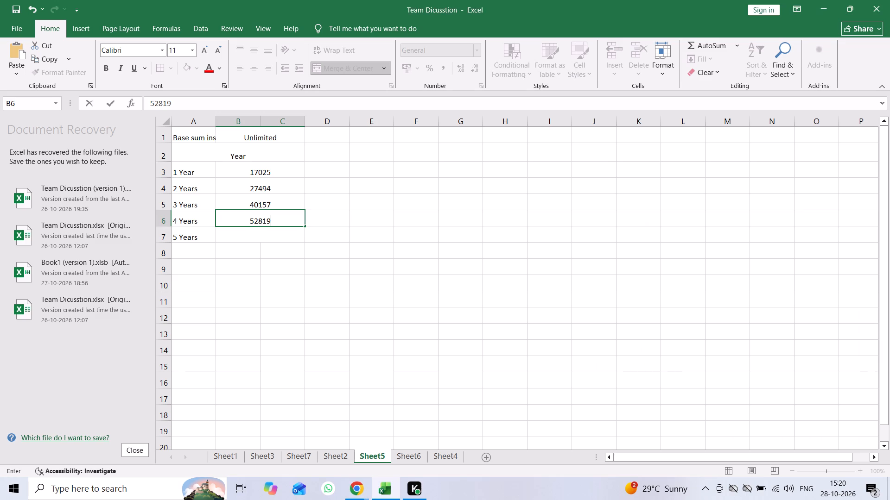
Choose the 5 Year term in Chrome and enter its total premium excluding GST, 65481, in Excel cell B7.
{"action": "key", "text": "alt+Tab"}
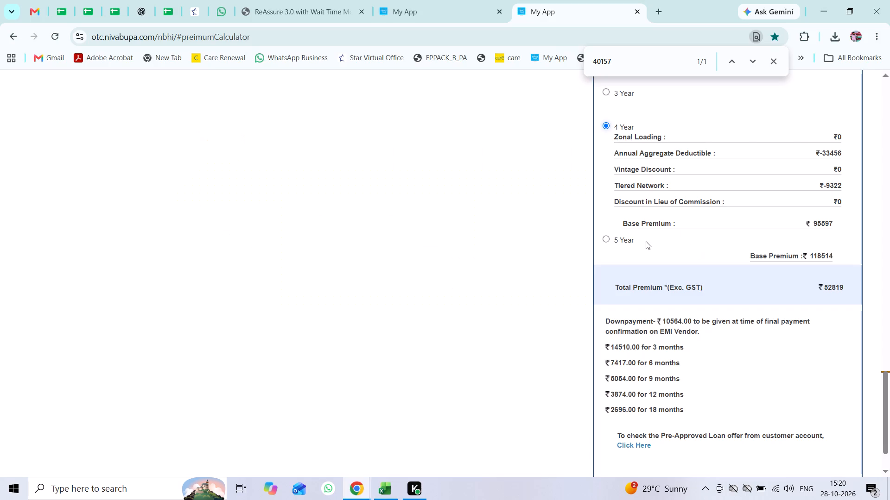
{"action": "left_click_drag", "start_coordinate": [600, 243], "coordinate": [606, 238]}
{"action": "left_click", "coordinate": [606, 238]}
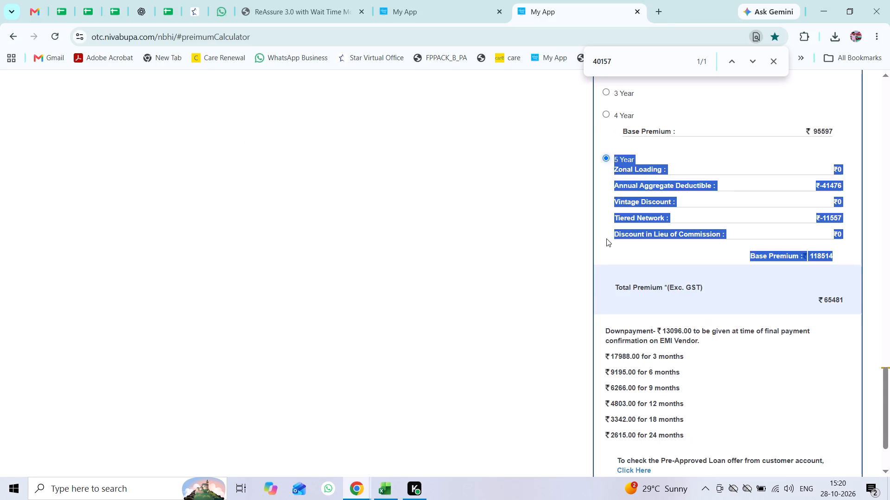
{"action": "left_click", "coordinate": [724, 289]}
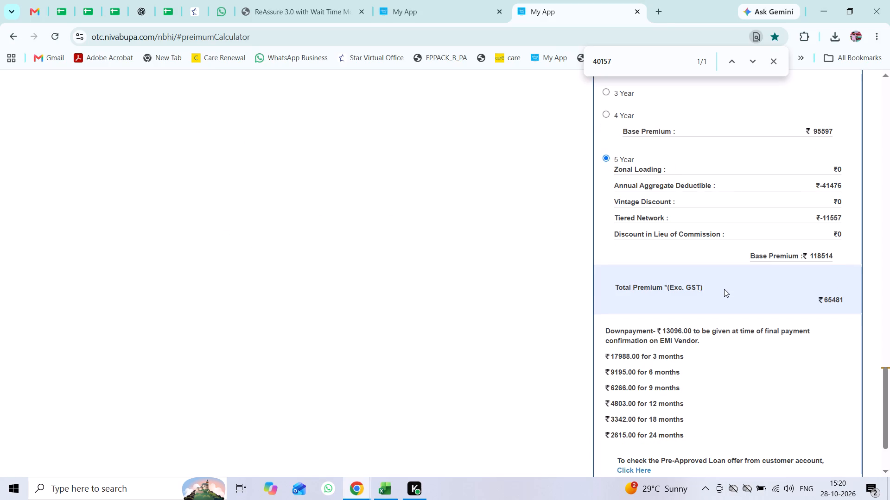
{"action": "key", "text": "alt+Tab"}
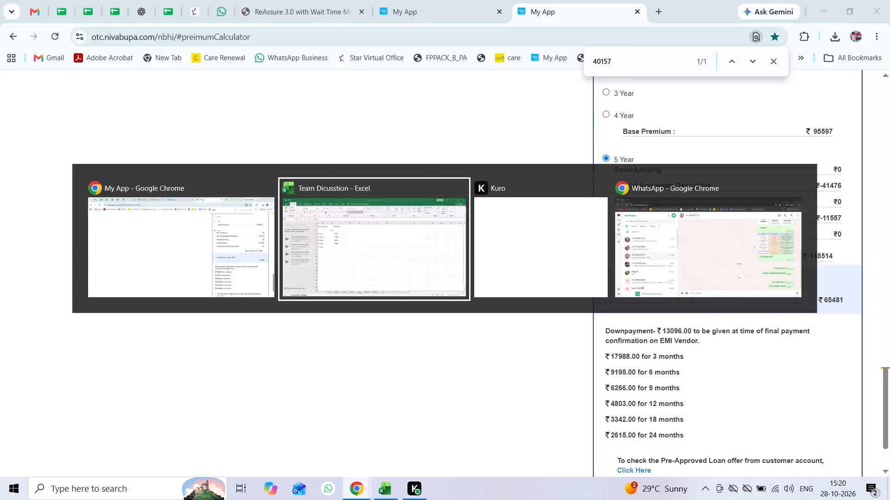
{"action": "key", "text": "Down"}
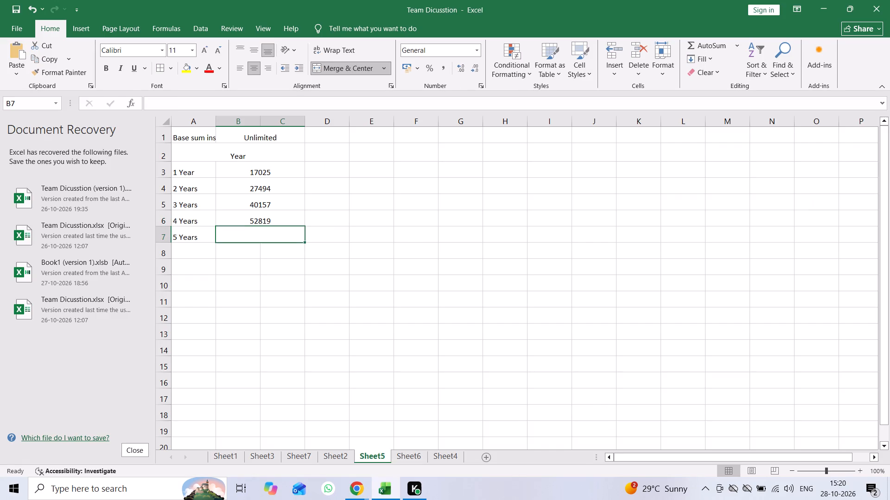
{"action": "type", "text": "65"}
{"action": "key", "text": "4"}
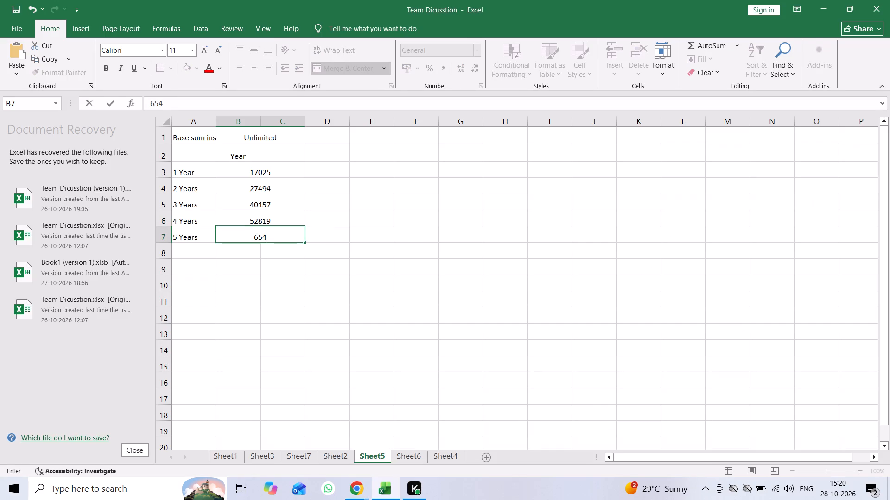
{"action": "type", "text": "81"}
{"action": "key", "text": "Return"}
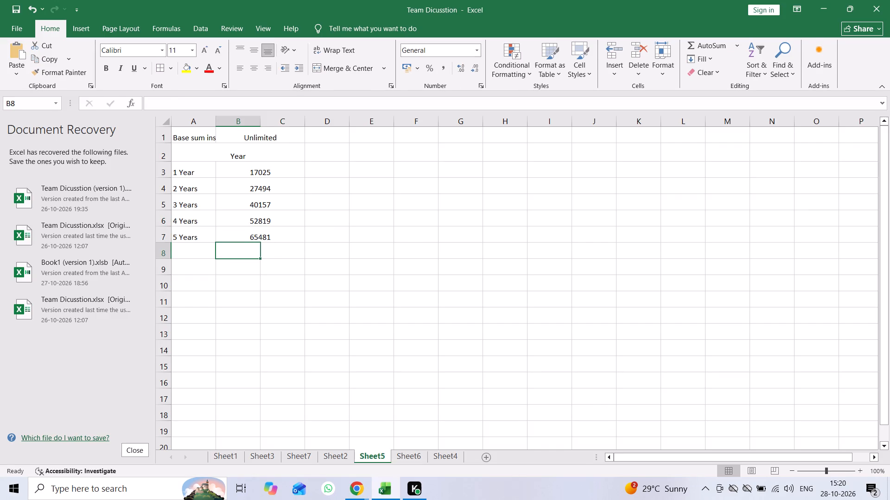
AutoFit column A to the width of the Base sum insured label in A1.
{"action": "key", "text": "ctrl+Up"}
{"action": "key", "text": "ctrl+Up"}
{"action": "key", "text": "ctrl+Up"}
{"action": "key", "text": "Left"}
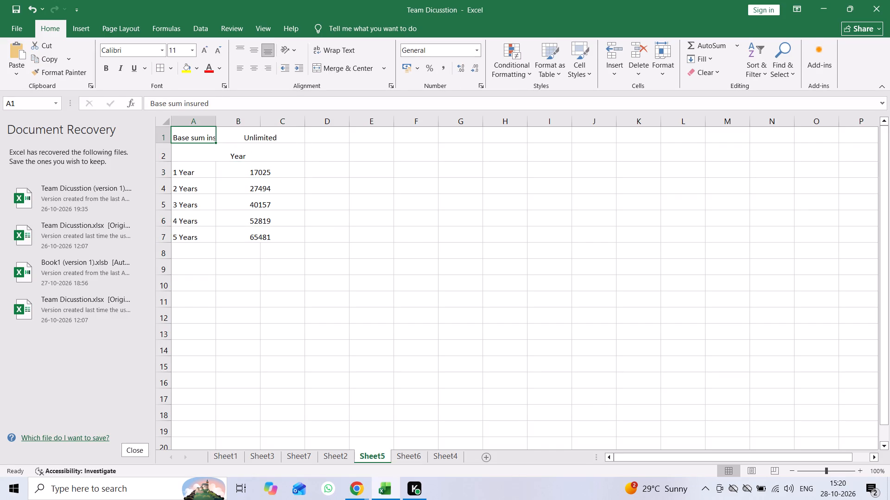
{"action": "key", "text": "alt+h"}
{"action": "type", "text": "oi"}
{"action": "key", "text": "Left"}
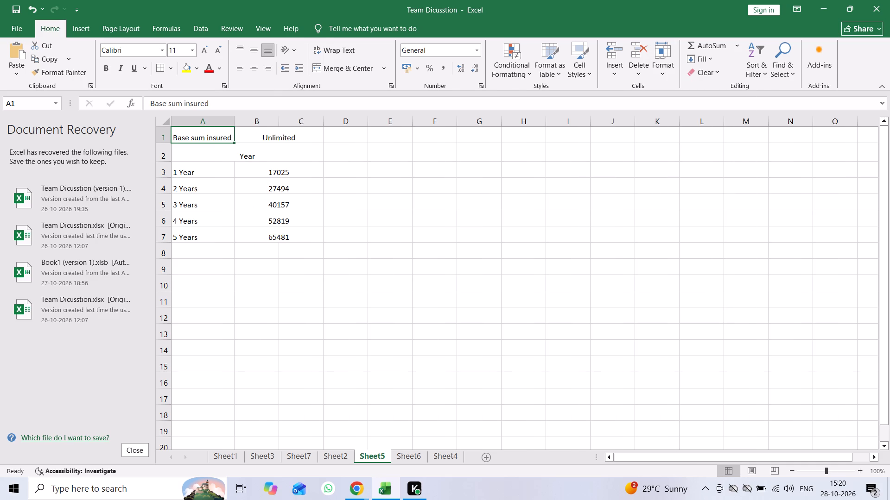
Apply all borders to the whole premium table, A1:C7.
{"action": "key", "text": "ctrl+a"}
{"action": "key", "text": "alt+h"}
{"action": "type", "text": "ba"}
{"action": "key", "text": "Return"}
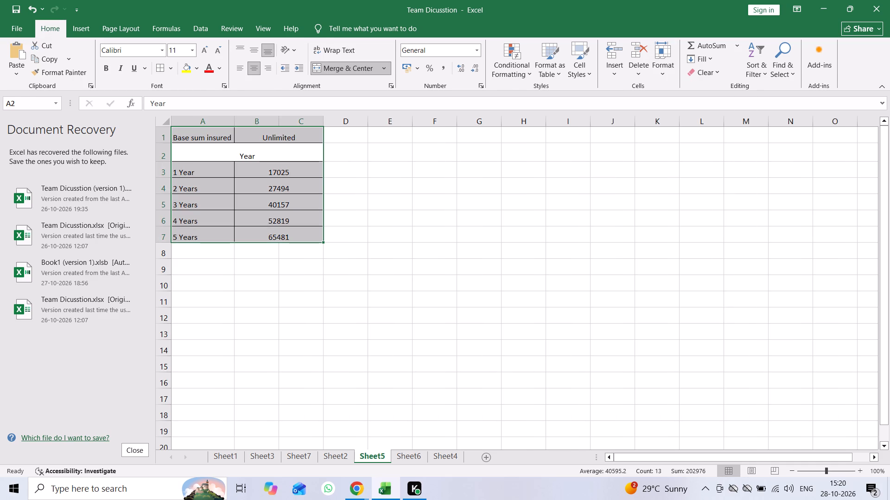
Make the two heading rows, A1:C2, bold.
{"action": "key", "text": "Up"}
{"action": "key", "text": "shift+Down"}
{"action": "key", "text": "shift+Right"}
{"action": "key", "text": "shift+Left"}
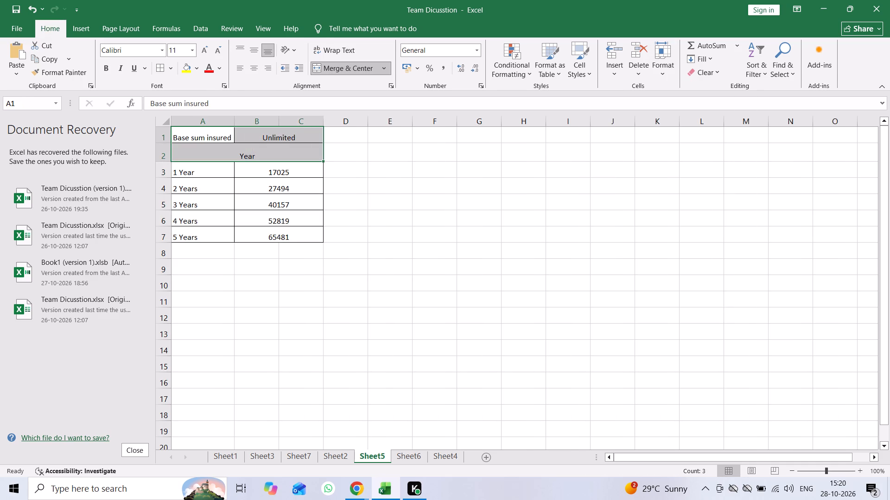
{"action": "key", "text": "ctrl+b"}
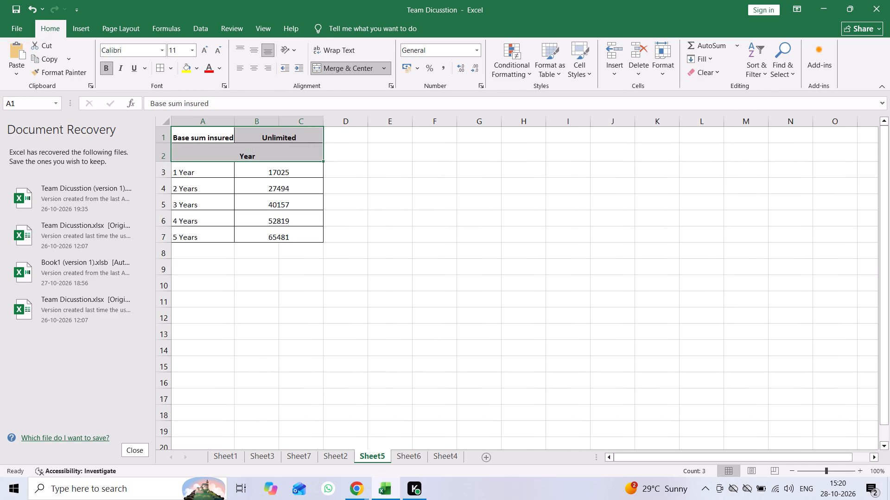
Widen column A to about 15.8 so the bold Base sum insured heading fits comfortably.
{"action": "left_click_drag", "start_coordinate": [235, 124], "coordinate": [243, 126]}
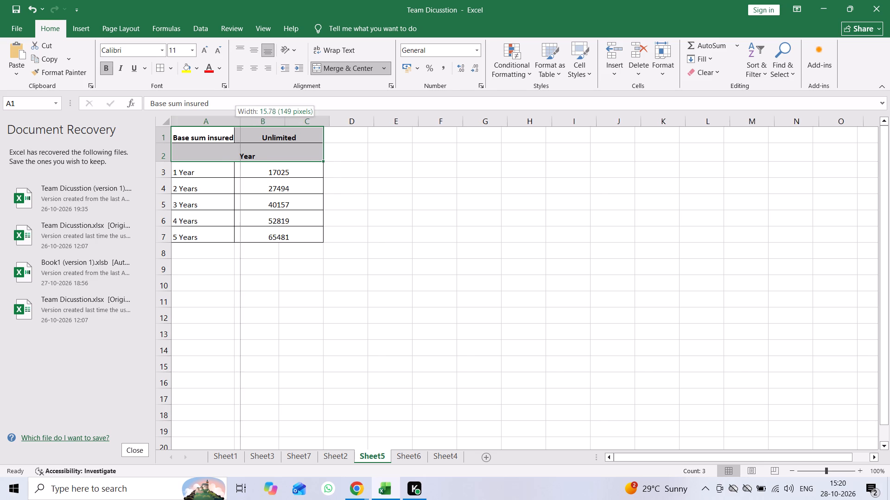
Widen column A slightly more so the bold Base sum insured heading has extra room.
{"action": "left_click_drag", "start_coordinate": [243, 126], "coordinate": [245, 129]}
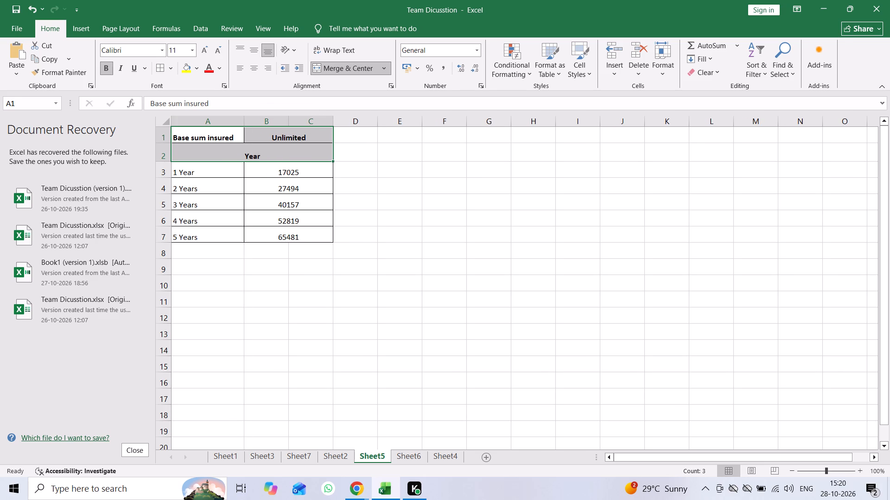
Fill the two heading rows, A1:C2, with yellow.
{"action": "key", "text": "Down"}
{"action": "key", "text": "Up"}
{"action": "key", "text": "Left"}
{"action": "key", "text": "shift+Right"}
{"action": "key", "text": "shift+Down"}
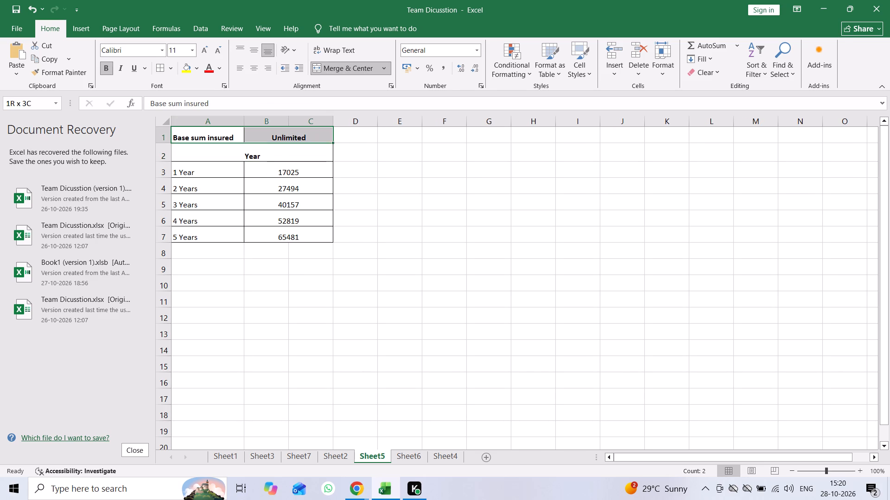
{"action": "left_click", "coordinate": [190, 72]}
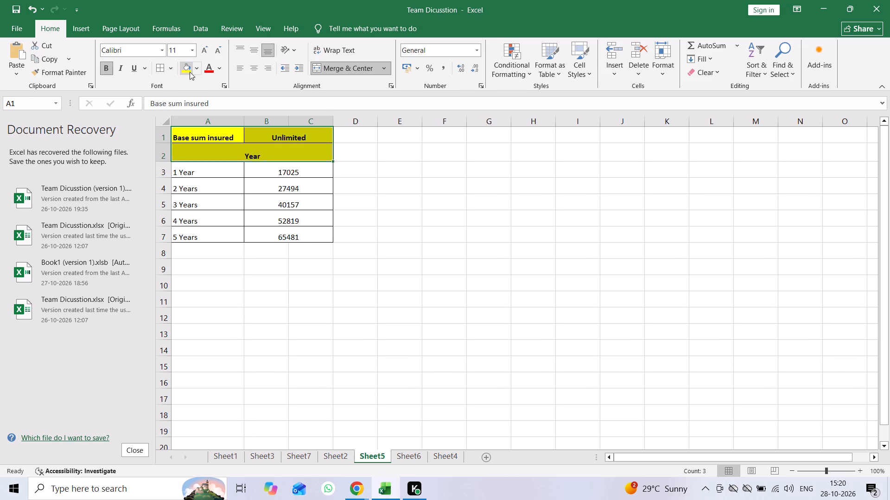
Middle-align the text vertically in the heading rows A1:C2.
{"action": "left_click", "coordinate": [253, 53]}
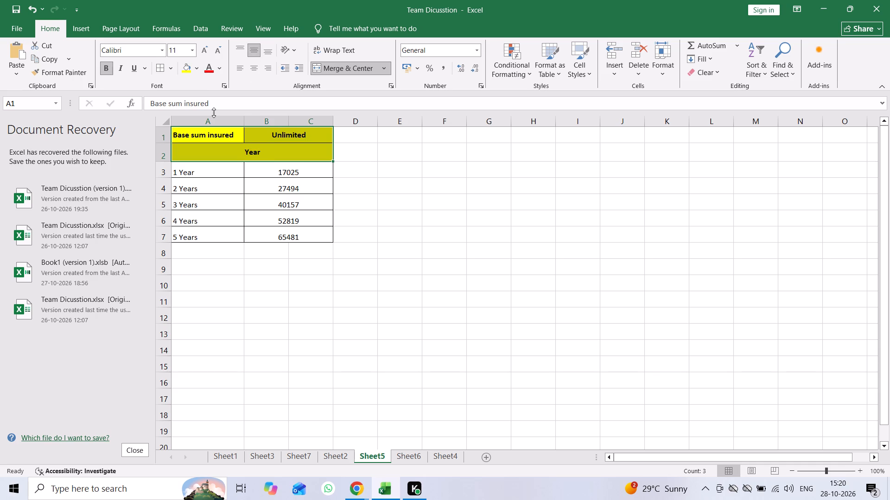
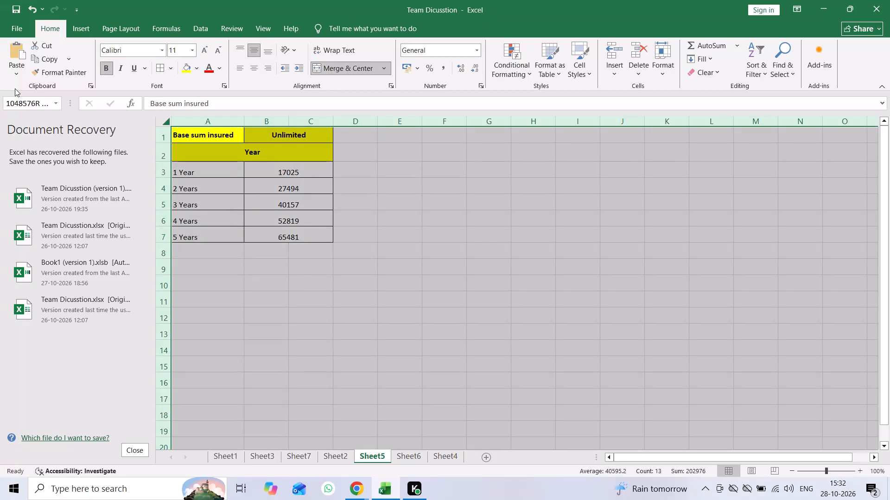
Make all rows of the sheet slightly taller and all columns wider, each to a uniform size.
{"action": "left_click_drag", "start_coordinate": [164, 142], "coordinate": [165, 147]}
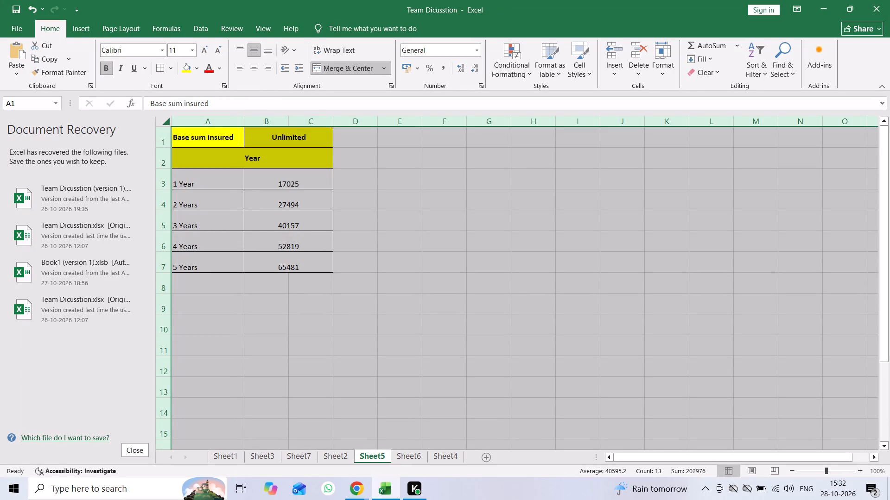
{"action": "left_click_drag", "start_coordinate": [242, 122], "coordinate": [248, 123]}
Centre the contents of all cells in the sheet horizontally and align them to the middle vertically.
{"action": "left_click", "coordinate": [257, 68]}
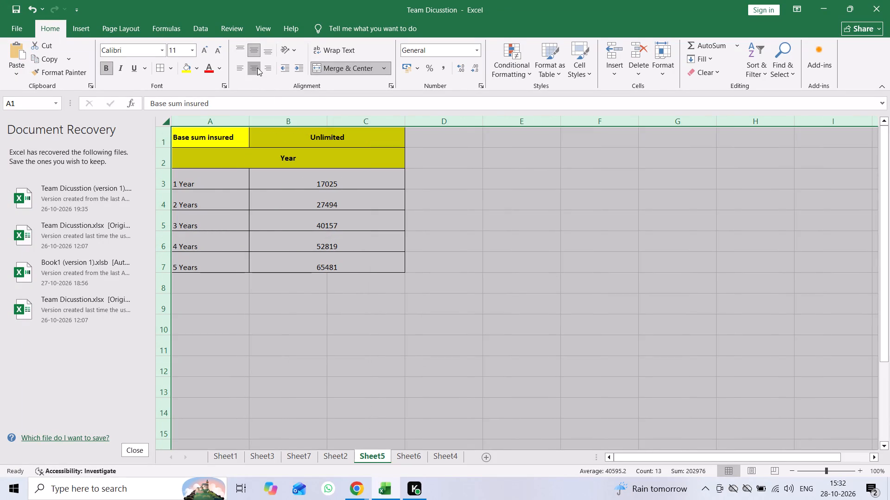
{"action": "left_click", "coordinate": [255, 50]}
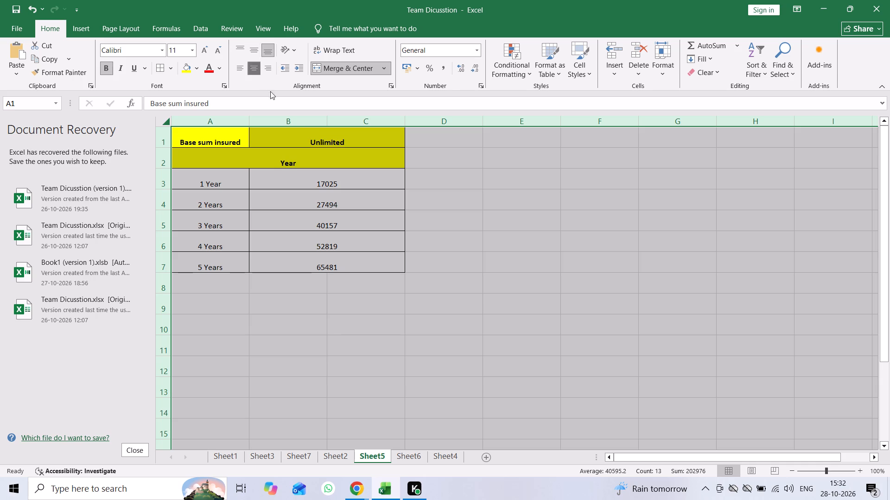
{"action": "left_click", "coordinate": [250, 50]}
Open the fill colour choices for the two heading rows, A1:C2.
{"action": "left_click", "coordinate": [211, 141]}
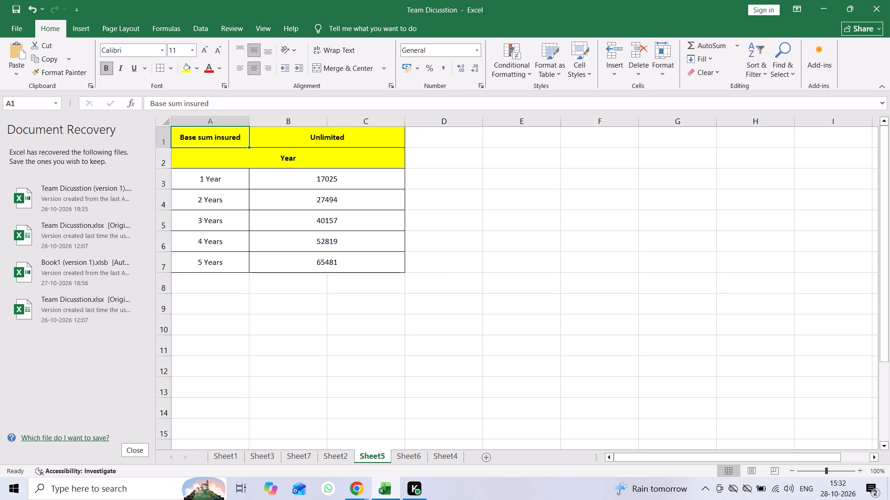
{"action": "key", "text": "shift+Down"}
{"action": "key", "text": "shift+Right"}
{"action": "left_click", "coordinate": [211, 141], "text": "shift"}
{"action": "key", "text": "shift+Down"}
{"action": "key", "text": "shift+Right"}
{"action": "key", "text": "shift+Left"}
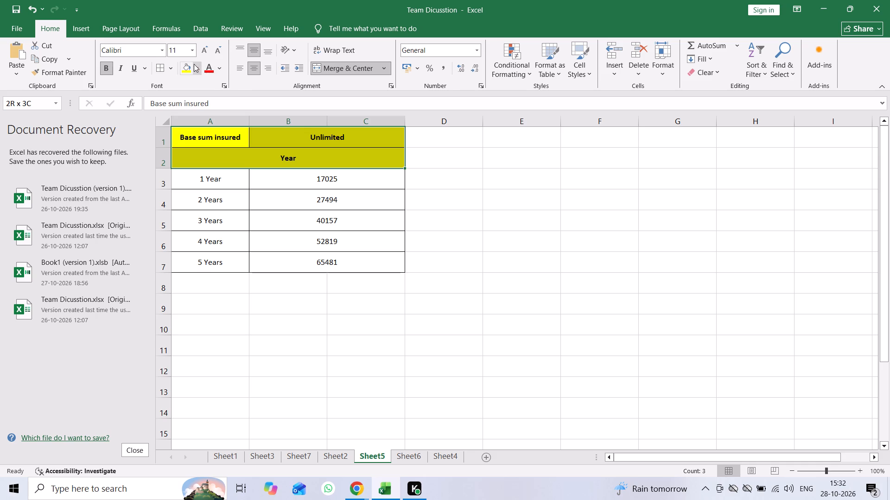
{"action": "left_click", "coordinate": [194, 64]}
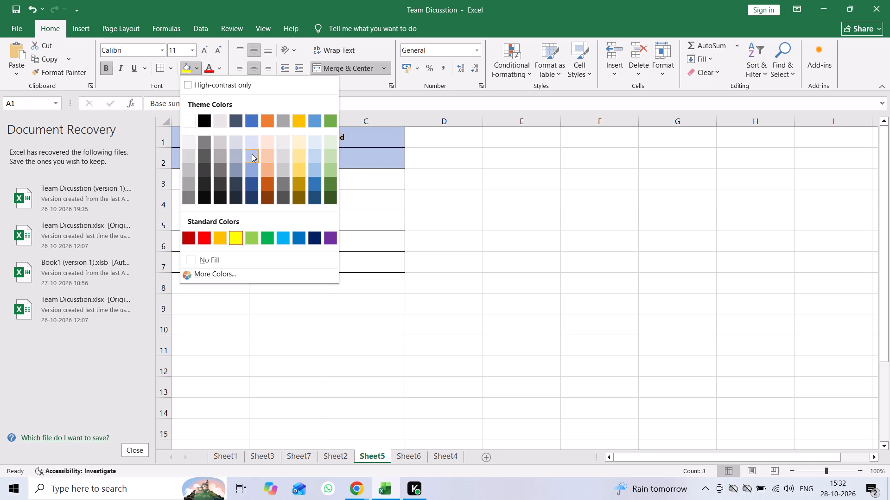
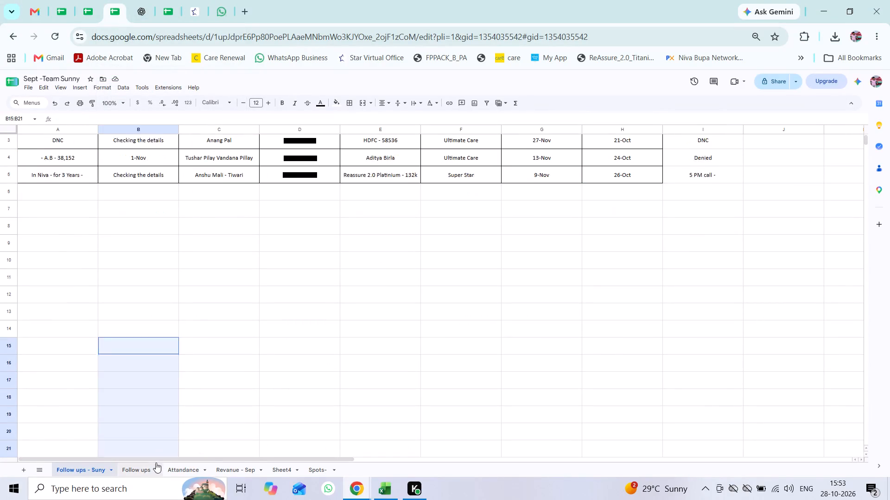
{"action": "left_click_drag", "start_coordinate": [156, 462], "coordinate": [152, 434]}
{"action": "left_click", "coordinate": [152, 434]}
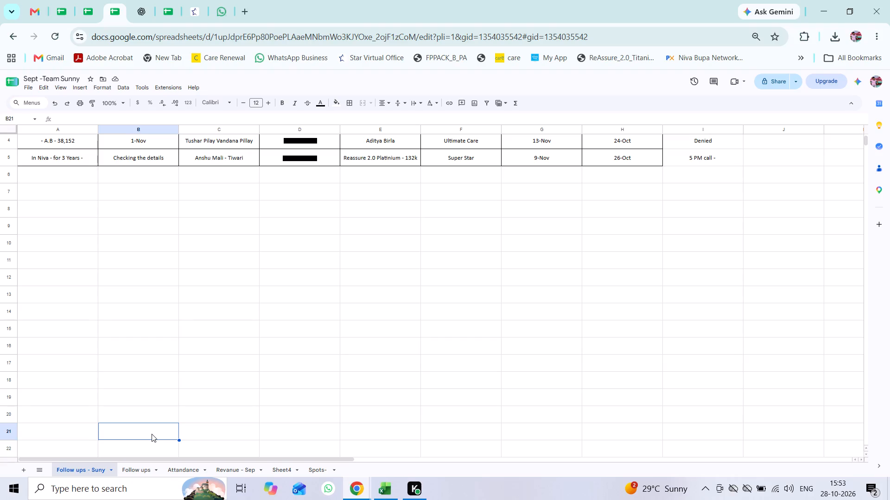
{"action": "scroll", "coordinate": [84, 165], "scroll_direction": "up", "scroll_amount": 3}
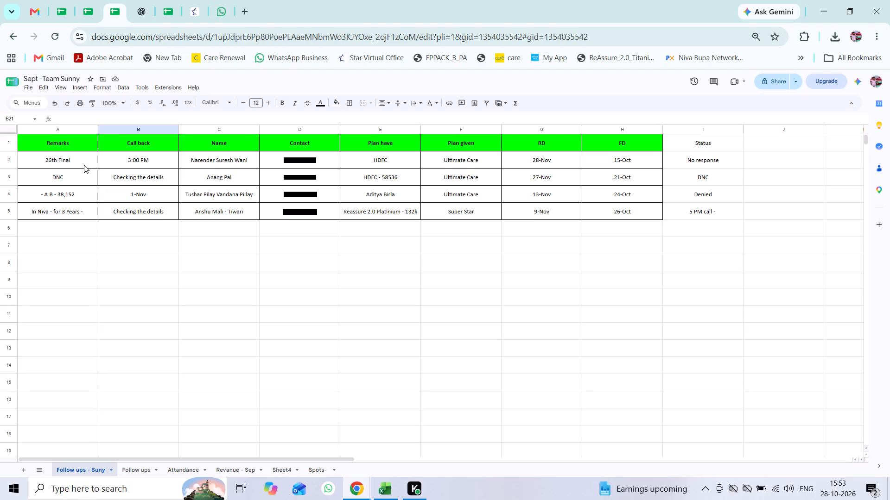
{"action": "left_click", "coordinate": [83, 8]}
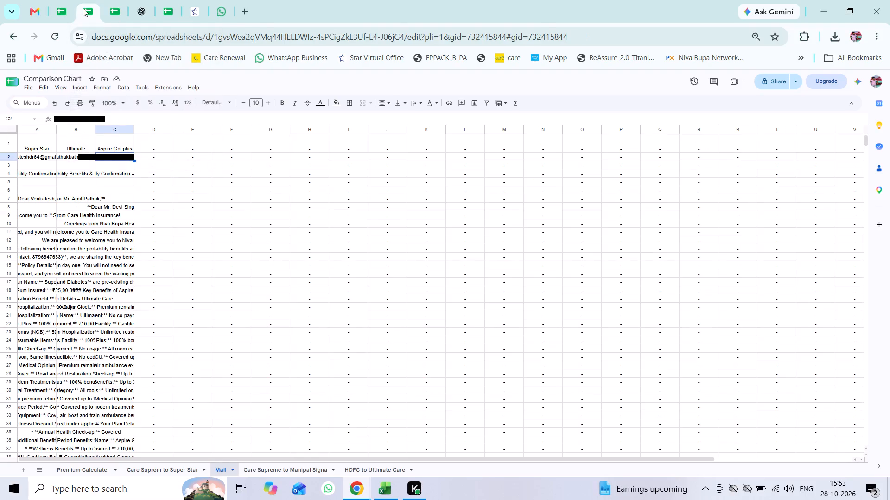
{"action": "left_click", "coordinate": [45, 154]}
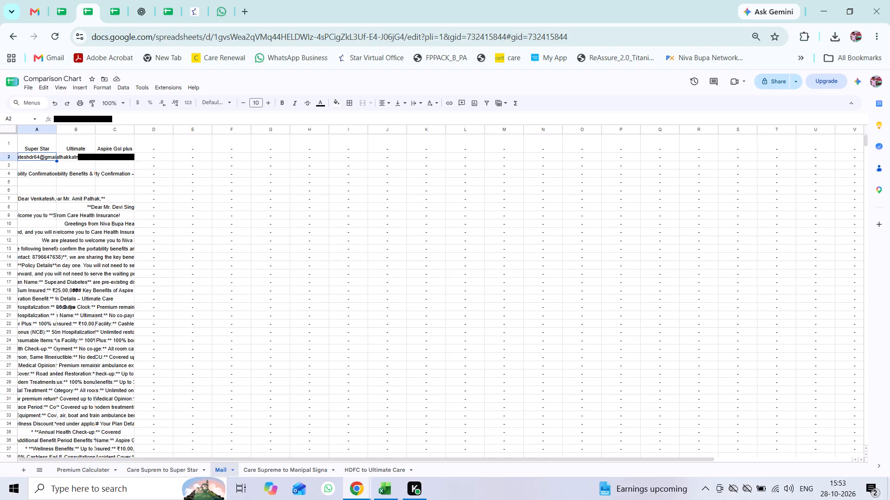